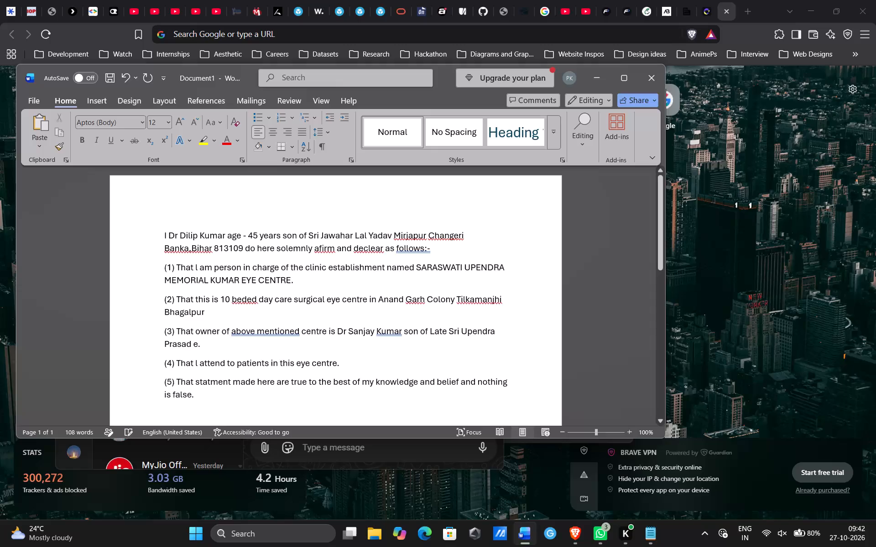
# Place the text cursor at the end of statement (5), after "nothing is false.".
pyautogui.scroll(-5, 417, 312)
pyautogui.scroll(3, 417, 312)
pyautogui.scroll(-1, 417, 312)
pyautogui.click(385, 372)
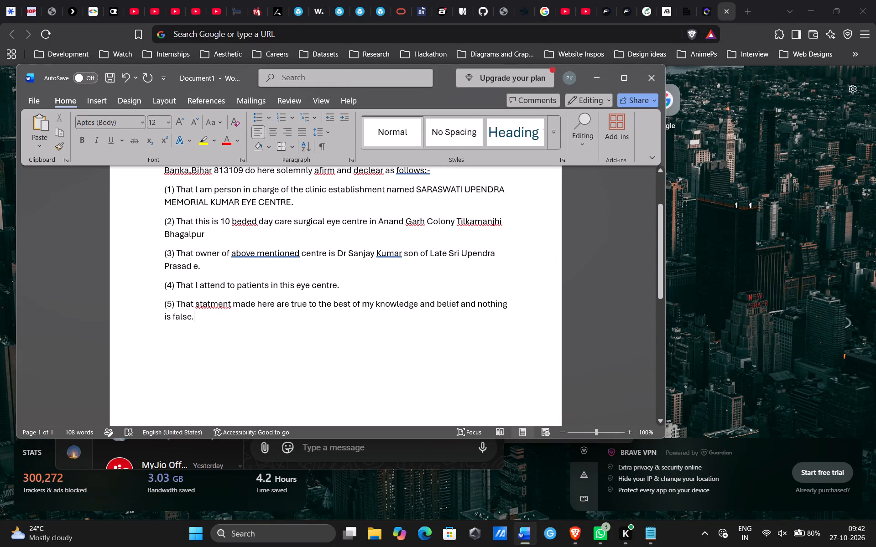
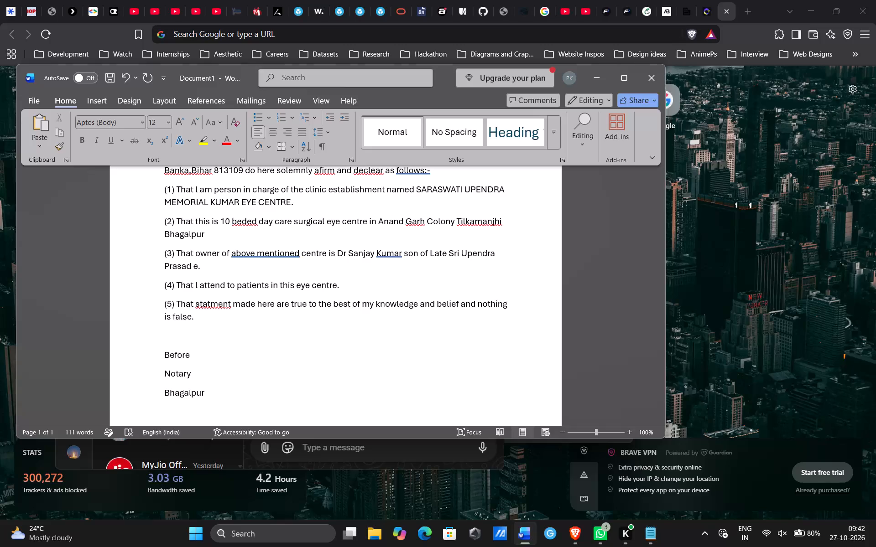
# Maximize the declaration's document window and show the document from its first line.
pyautogui.scroll(5, 480, 378)
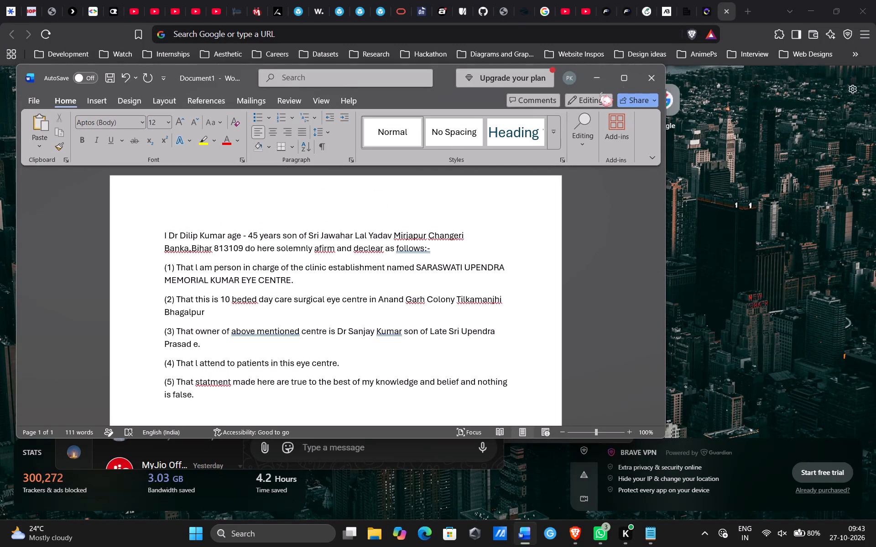
pyautogui.click(632, 77)
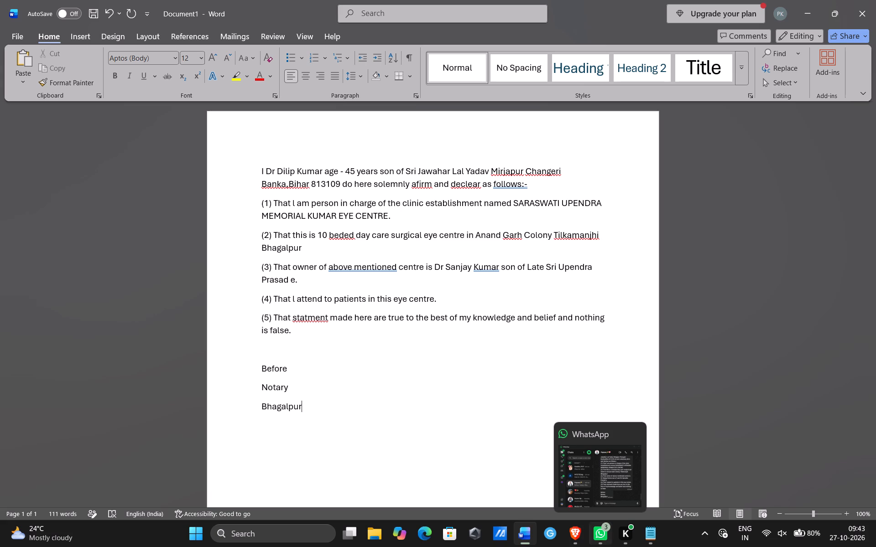
pyautogui.click(382, 447)
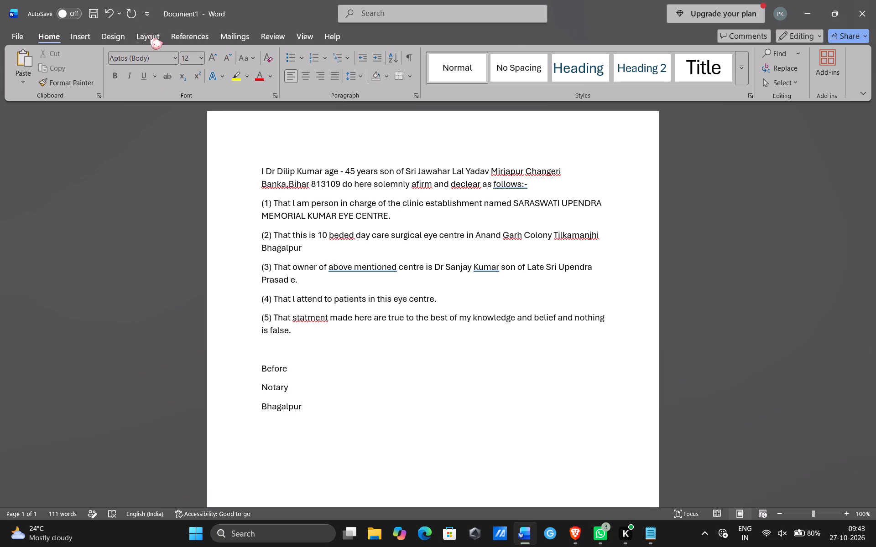
# Open the custom margin settings and enter 2.75 cm as the top margin.
pyautogui.click(150, 36)
pyautogui.click(21, 73)
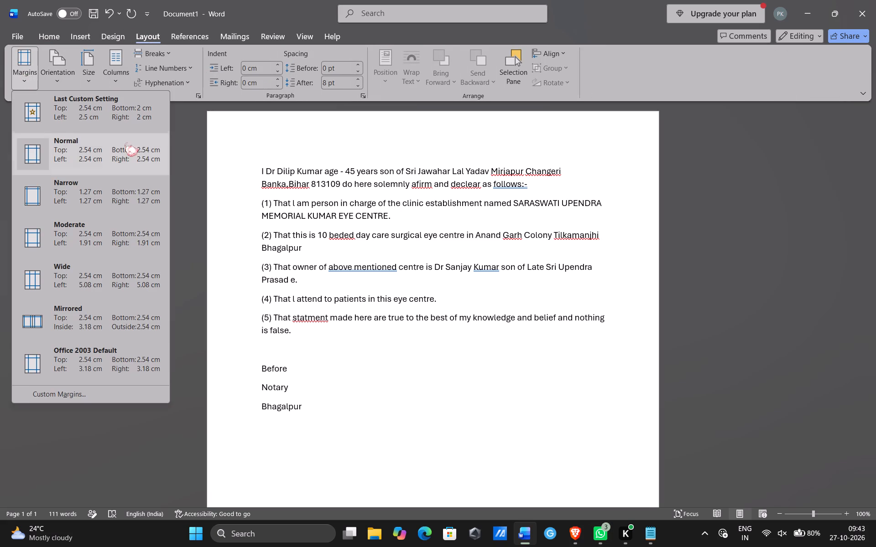
pyautogui.click(86, 393)
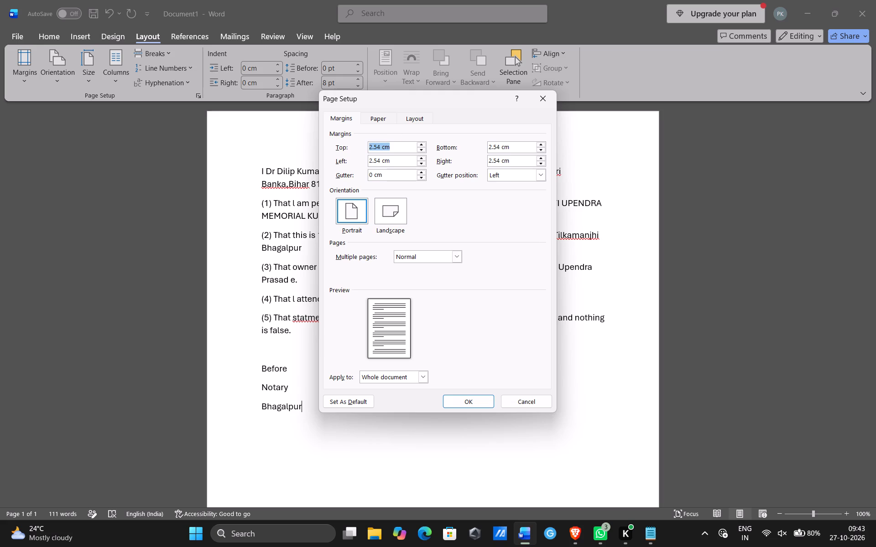
pyautogui.press('Left')
pyautogui.press('Right')
pyautogui.press('Right')
pyautogui.press('Right')
pyautogui.press('Right')
pyautogui.press('BackSpace')
pyautogui.press('BackSpace')
pyautogui.write('75')
# Set the bottom margin to 1 in, replacing the centimetre unit with inches.
pyautogui.press('Tab')
pyautogui.press('Right')
pyautogui.press('Left')
pyautogui.press('Left')
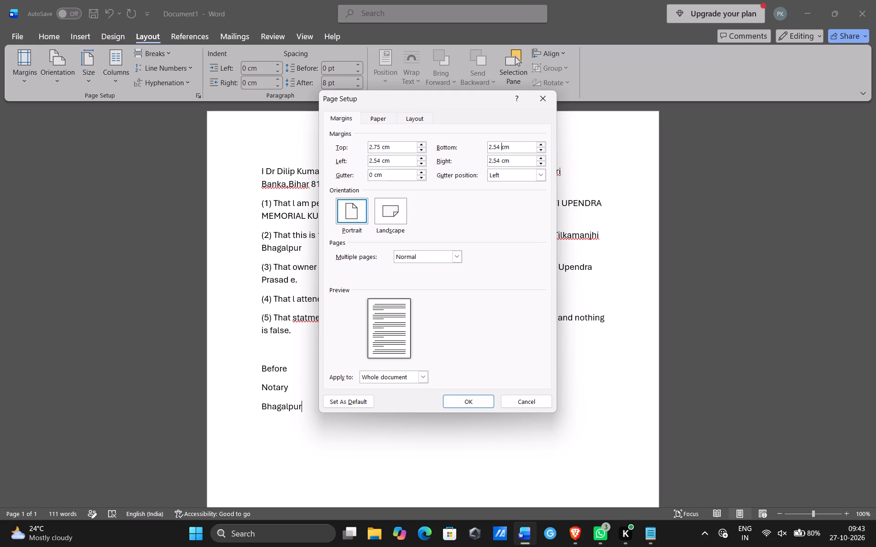
pyautogui.press('Left')
pyautogui.press('Left')
pyautogui.press('Right')
pyautogui.press('BackSpace')
pyautogui.press('BackSpace')
pyautogui.press('BackSpace')
pyautogui.press('BackSpace')
pyautogui.press('1')
pyautogui.press('Right')
pyautogui.press('Right')
pyautogui.press('Right')
pyautogui.press('Right')
pyautogui.press('\\')
pyautogui.press('BackSpace')
pyautogui.press('BackSpace')
pyautogui.press('BackSpace')
pyautogui.write('in')
# Change the top margin's unit to inches so it reads 2.75 in, and apply the page setup.
pyautogui.click(392, 146)
pyautogui.press('BackSpace')
pyautogui.press('BackSpace')
pyautogui.write('in')
pyautogui.press('Return')
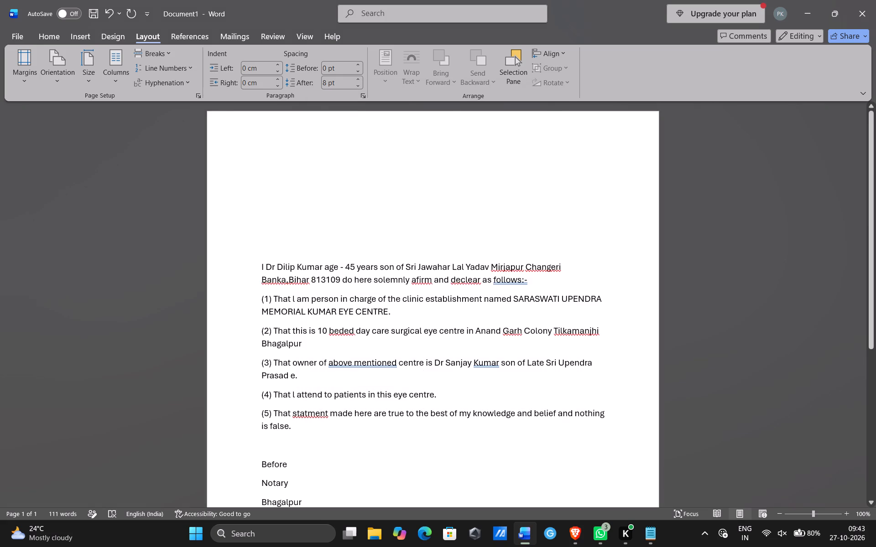
# Reopen the custom margin settings and select the whole top margin value for editing.
pyautogui.click(21, 72)
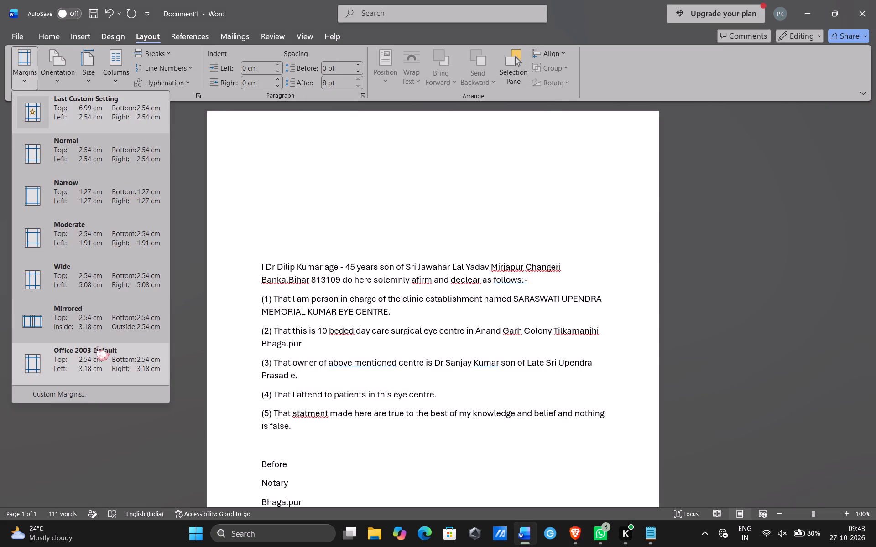
pyautogui.click(72, 399)
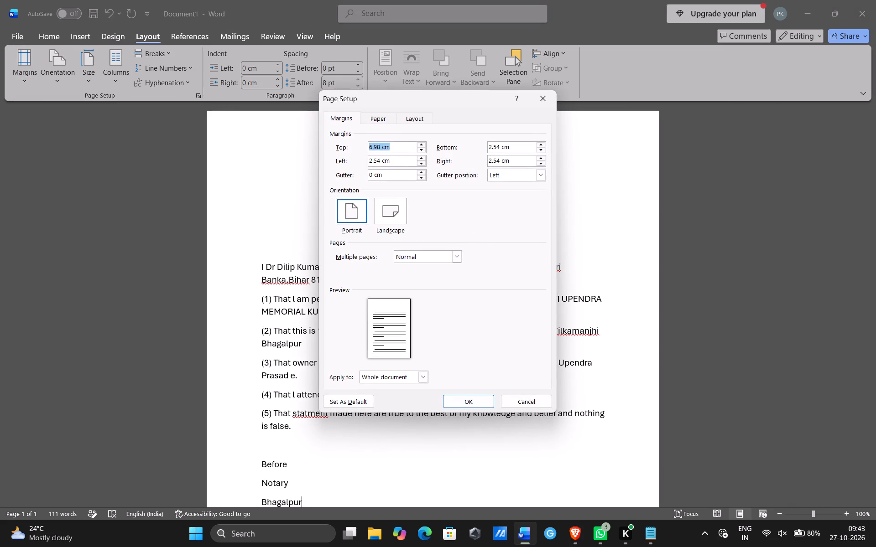
pyautogui.click(397, 146)
pyautogui.hotkey('ctrl', 'a')
# Set the top and left margins to 2.75 in and the bottom and right margins to 1 in, and apply them to the whole document.
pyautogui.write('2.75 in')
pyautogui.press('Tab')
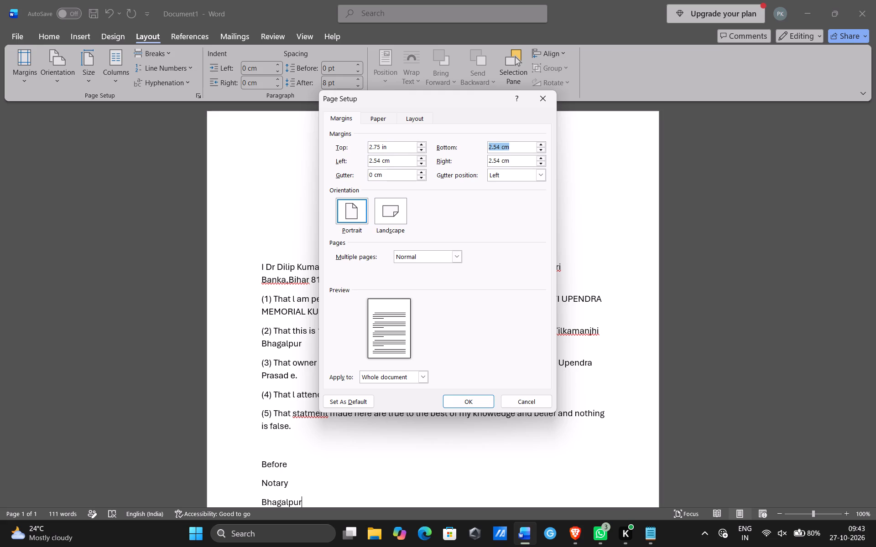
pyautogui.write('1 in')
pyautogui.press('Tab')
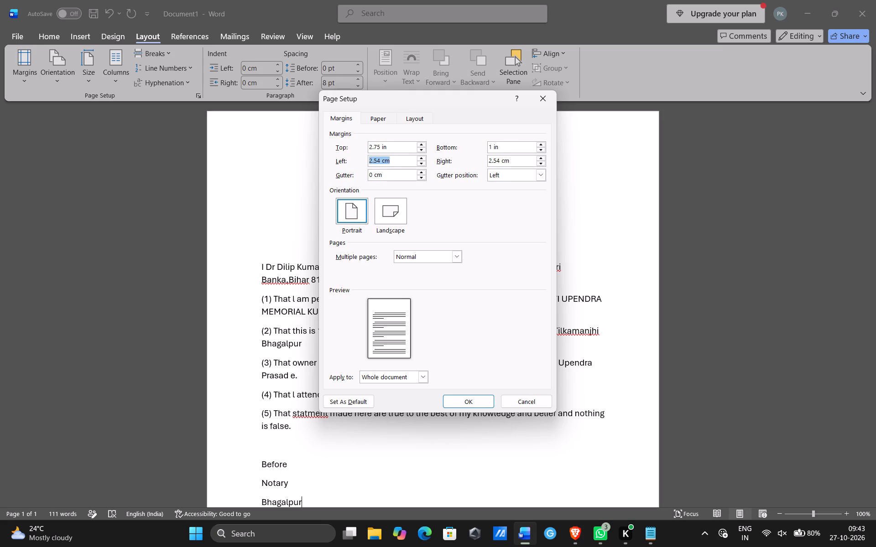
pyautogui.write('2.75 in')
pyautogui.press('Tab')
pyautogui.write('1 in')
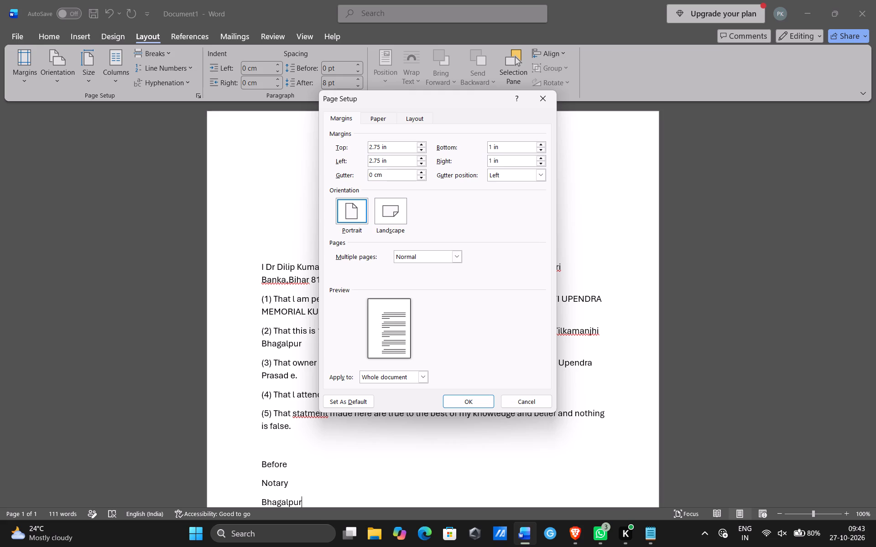
pyautogui.click(470, 271)
pyautogui.click(471, 406)
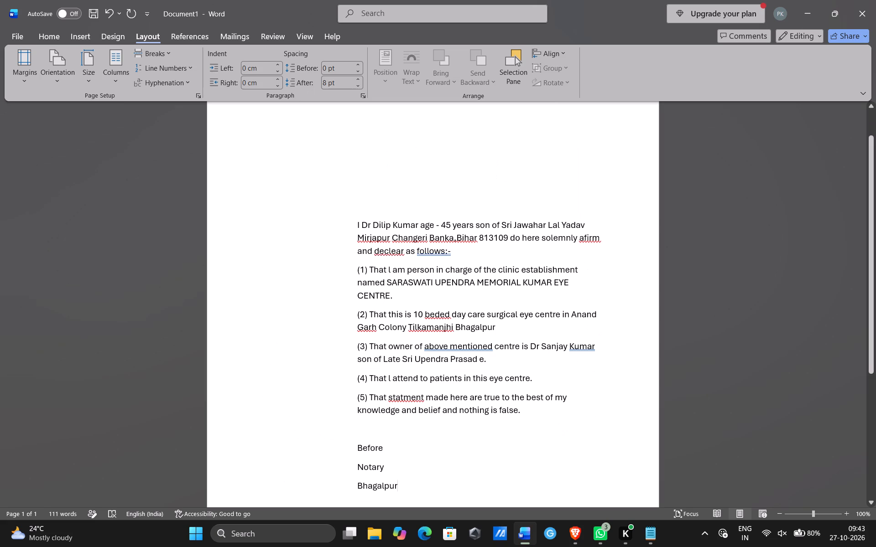
# Examine the affidavit page from top to bottom to check how the text sits within the new margins.
pyautogui.click(466, 302)
pyautogui.scroll(5, 466, 302)
pyautogui.scroll(-4, 466, 302)
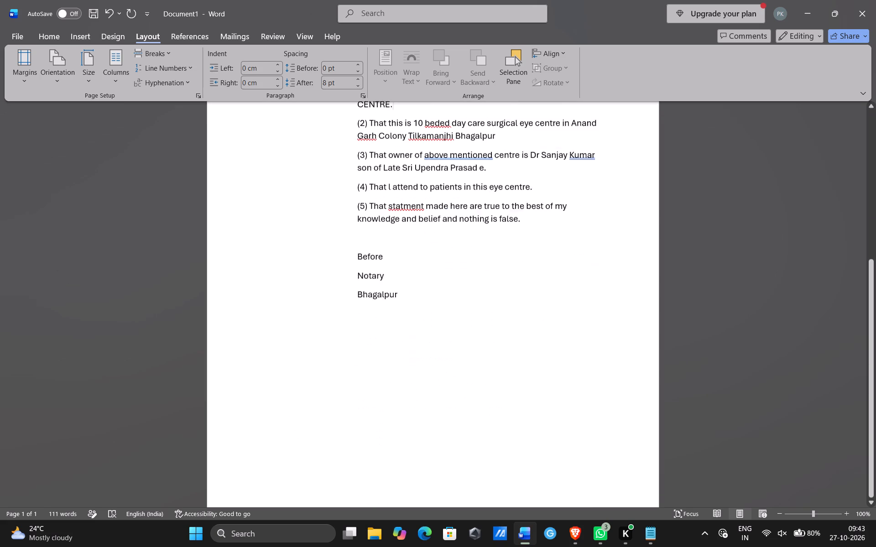
pyautogui.scroll(-4, 466, 302)
pyautogui.scroll(5, 466, 302)
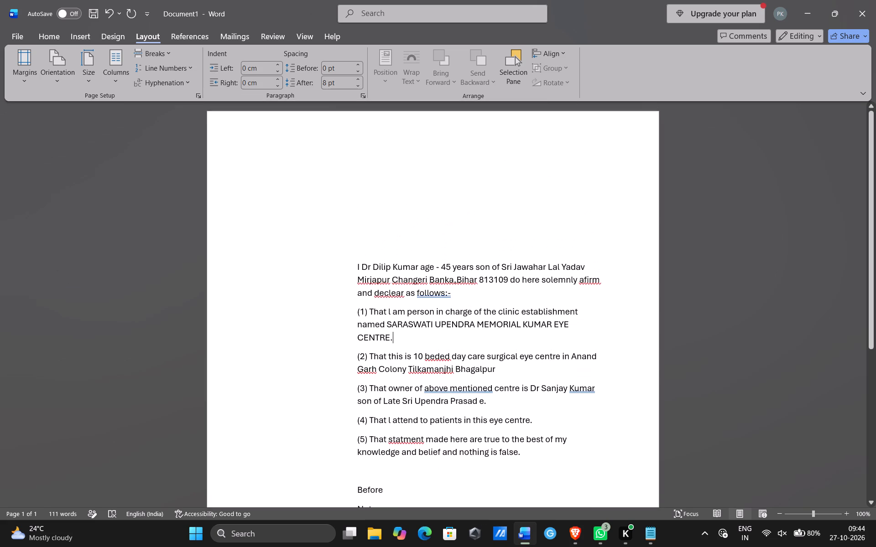
pyautogui.scroll(-3, 368, 270)
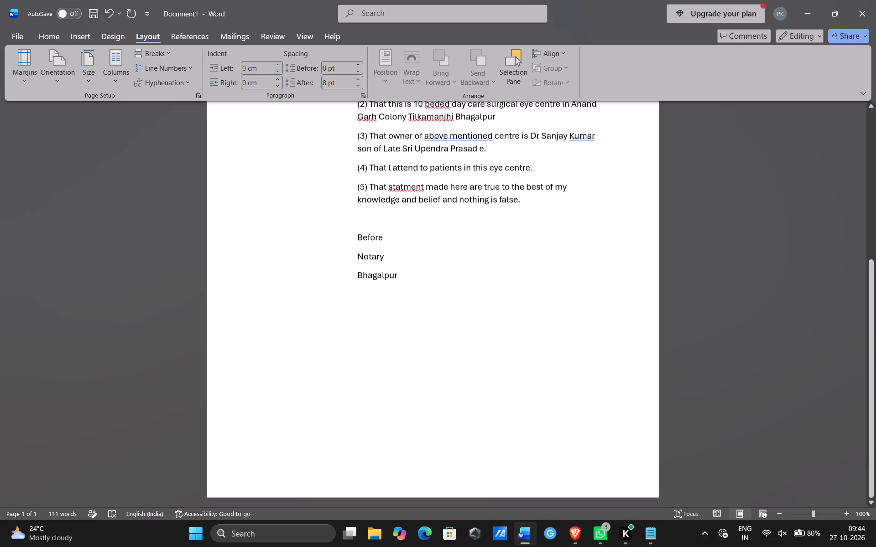
pyautogui.scroll(2, 368, 270)
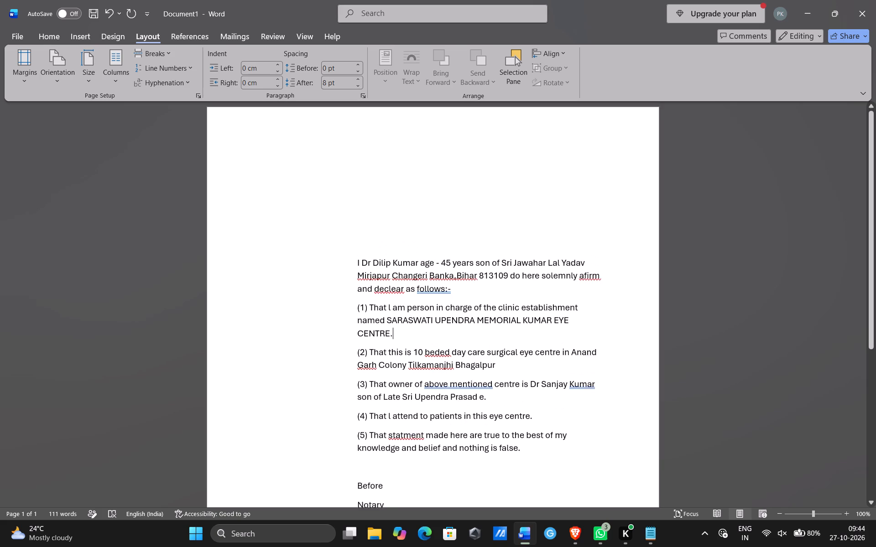
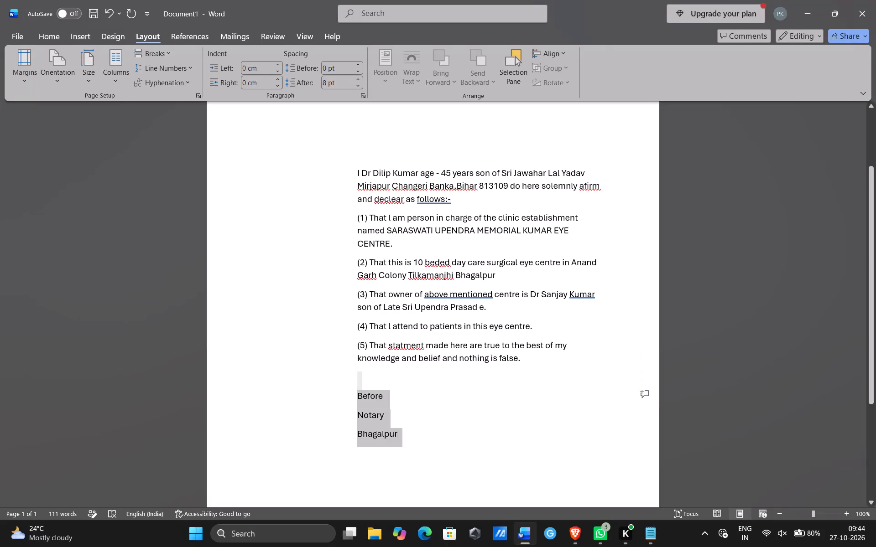
# Move the Before, Notary and Bhagalpur lines from the document's end to its top, adding two blank lines above the opening paragraph.
pyautogui.hotkey('ctrl', 'x')
pyautogui.scroll(1, 513, 366)
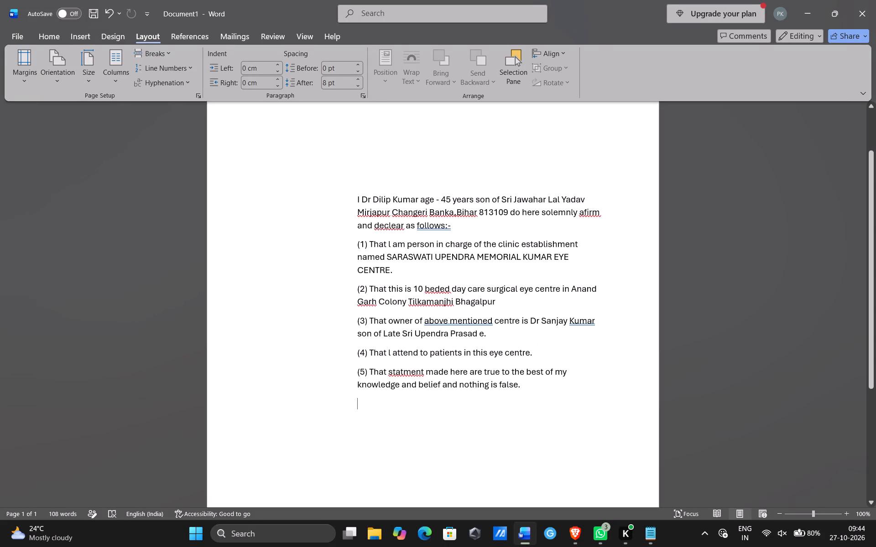
pyautogui.click(386, 153)
pyautogui.scroll(2, 386, 153)
pyautogui.press('Left')
pyautogui.press('Left')
pyautogui.press('Left')
pyautogui.press('Left')
pyautogui.press('Left')
pyautogui.press('Left')
pyautogui.press('Left')
pyautogui.press('Left')
pyautogui.press('Left')
pyautogui.press('Left')
pyautogui.press('Left')
pyautogui.press('Left')
pyautogui.press('Left')
pyautogui.press('Left')
pyautogui.press('Left')
pyautogui.press('Left')
pyautogui.press('Left')
pyautogui.press('Left')
pyautogui.press('Left')
pyautogui.press('Left')
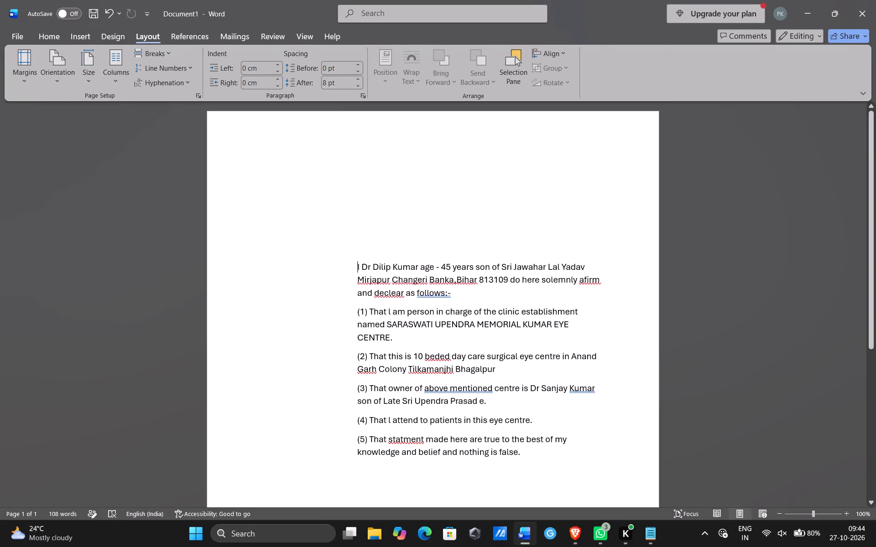
pyautogui.press('Return')
pyautogui.press('Return')
pyautogui.press('Up')
pyautogui.press('Up')
pyautogui.press('Up')
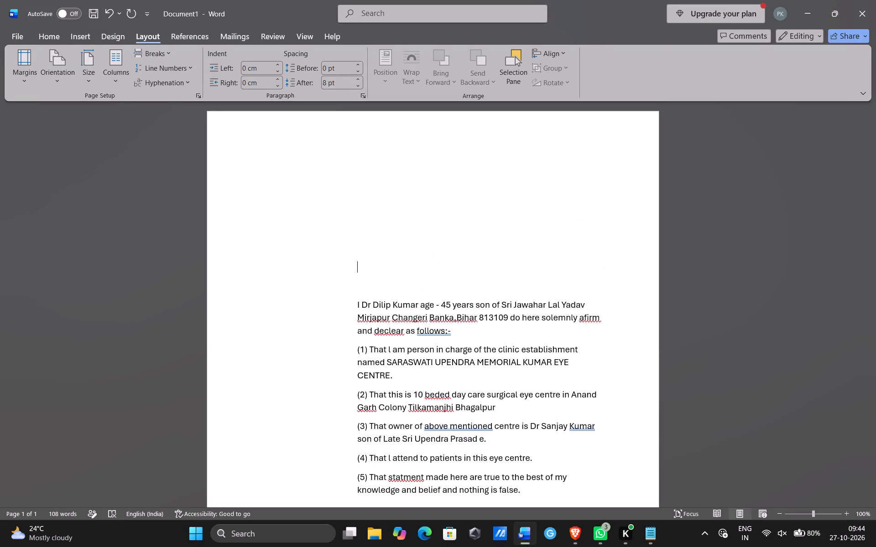
pyautogui.hotkey('ctrl', 'v')
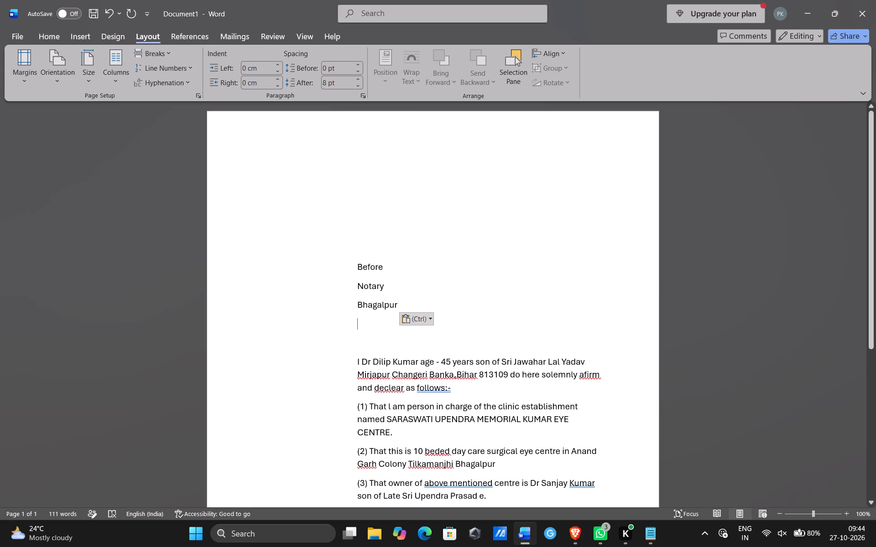
# Join the Notary line onto the Before line so both words share the first line.
pyautogui.click(358, 287)
pyautogui.press('BackSpace')
# Move the insertion point through the word Notary toward the end of the first line.
pyautogui.press('Right')
pyautogui.press('Right')
pyautogui.press('Right')
pyautogui.press('Right')
pyautogui.press('Right')
pyautogui.press('Right')
pyautogui.press('Right')
pyautogui.press('Right')
pyautogui.press('Right')
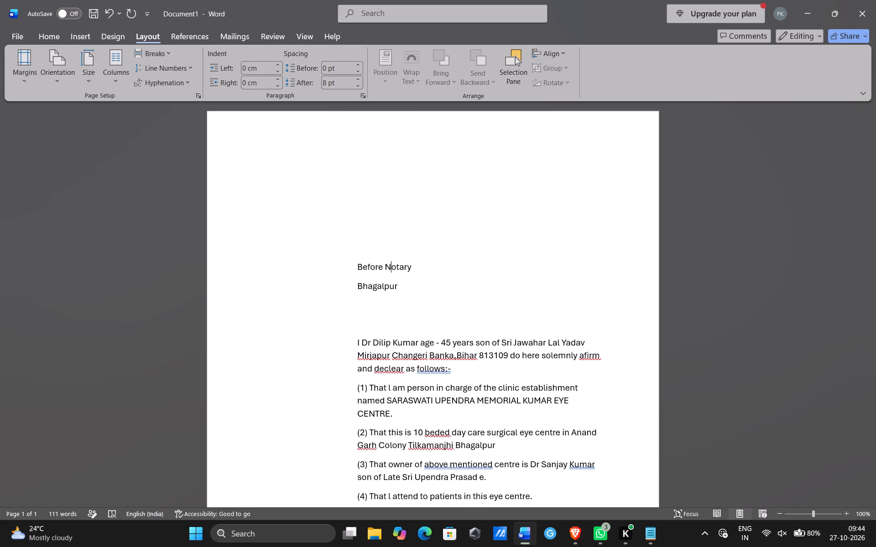
# Add a comma after "Before Notary" and indent the "Bhagalpur" line below it by two tab stops.
pyautogui.press('Left')
pyautogui.press('Left')
pyautogui.press('BackSpace')
pyautogui.press(',')
pyautogui.press('Right')
pyautogui.press('Tab')
pyautogui.press('Tab')
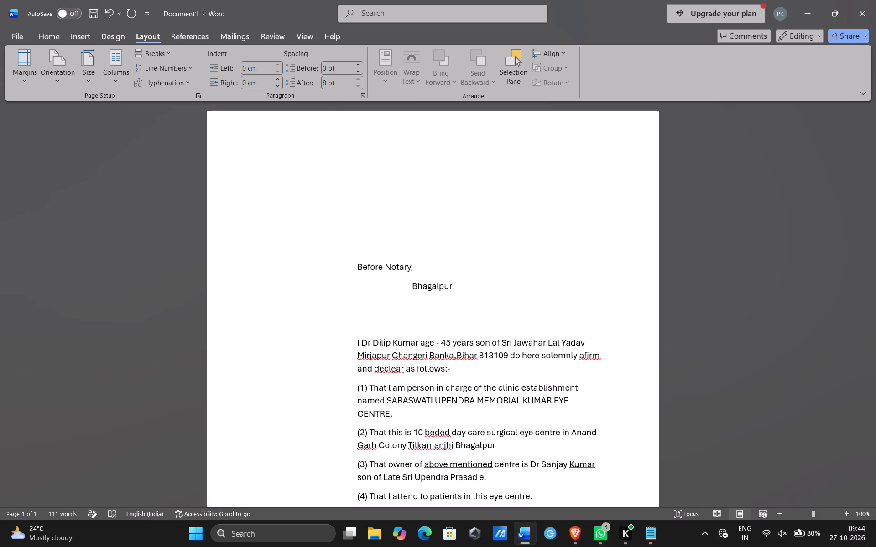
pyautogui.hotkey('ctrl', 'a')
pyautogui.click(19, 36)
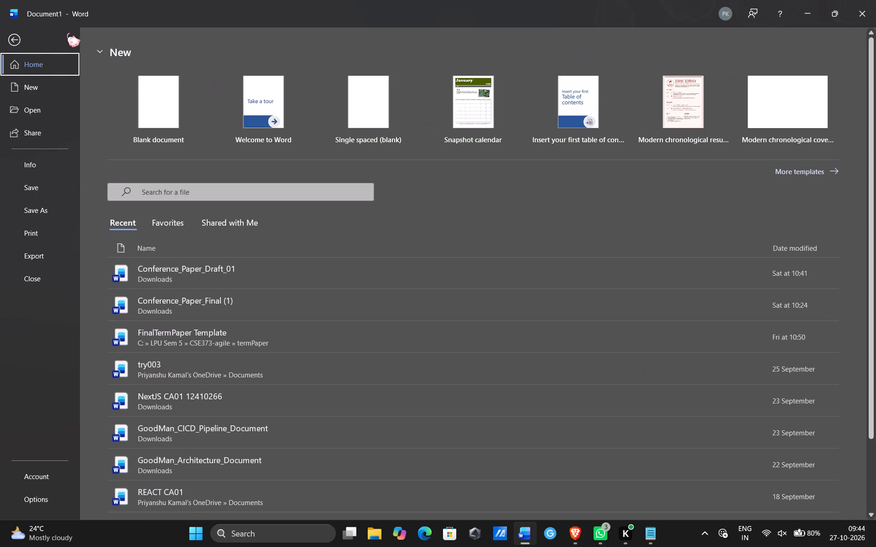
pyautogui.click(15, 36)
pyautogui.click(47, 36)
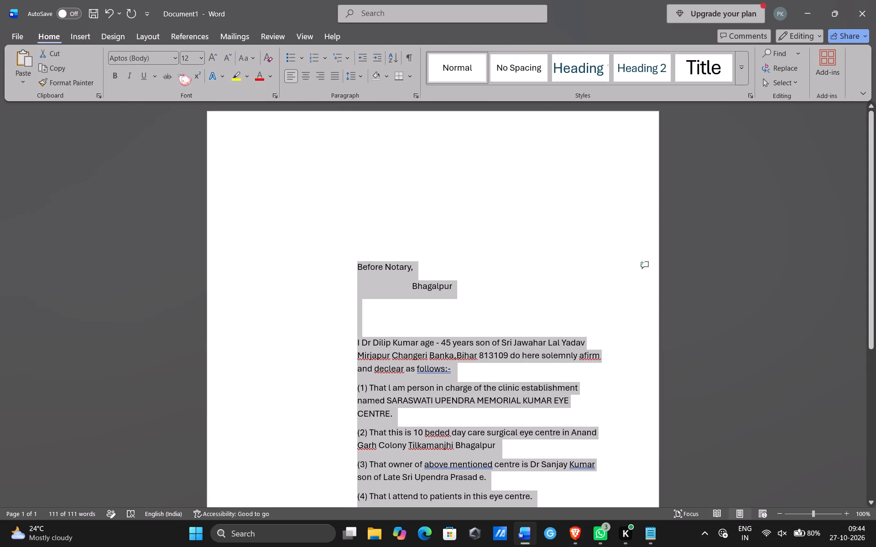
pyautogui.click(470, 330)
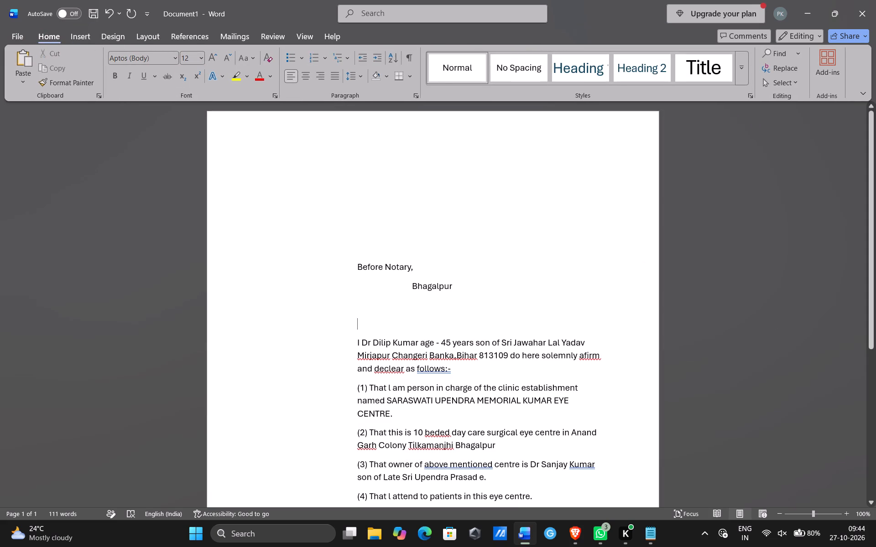
# Insert commas after the opening "I" and after the declarant's name in the declaration's first paragraph.
pyautogui.click(360, 342)
pyautogui.press('Left')
pyautogui.press(',')
pyautogui.press('Right')
pyautogui.press('Right')
pyautogui.press('Right')
pyautogui.press('Right')
pyautogui.press('Right')
pyautogui.press('Right')
pyautogui.press('Right')
pyautogui.press('Right')
pyautogui.press('Right')
pyautogui.press('Right')
pyautogui.press('Right')
pyautogui.press('Right')
pyautogui.press('Right')
pyautogui.press('Right')
pyautogui.press('Right')
pyautogui.press('Right')
pyautogui.press('Right')
pyautogui.press('Left')
pyautogui.press('Left')
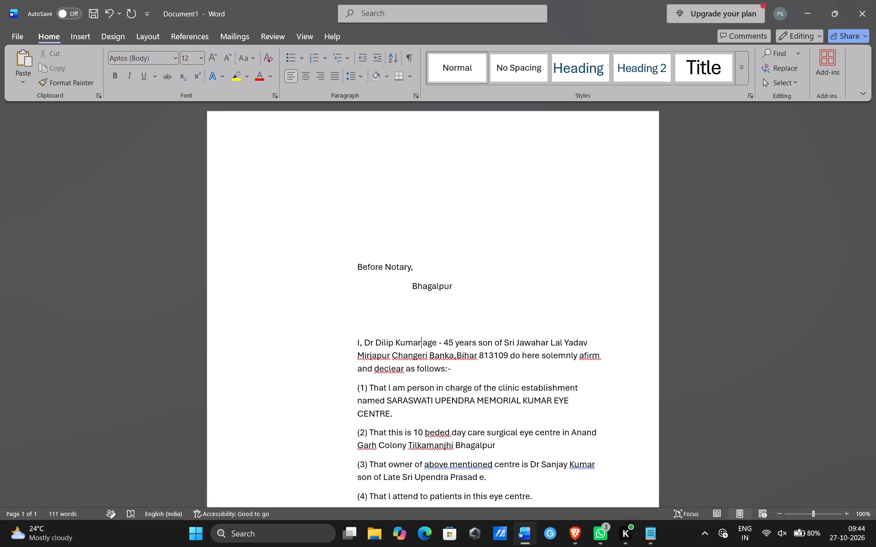
pyautogui.press(',')
# Insert a comma after "years", before "son of", in the declaration's first paragraph.
pyautogui.press('Right')
pyautogui.press('Right')
pyautogui.press('Right')
pyautogui.press('Right')
pyautogui.press('Right')
pyautogui.press('Right')
pyautogui.press('Right')
pyautogui.press('Right')
pyautogui.press('Right')
pyautogui.press('Right')
pyautogui.press('Right')
pyautogui.press('Right')
pyautogui.press('Right')
pyautogui.press('Right')
pyautogui.press('Right')
pyautogui.press('Right')
pyautogui.press('Right')
pyautogui.press('Right')
pyautogui.press('Right')
pyautogui.press('Right')
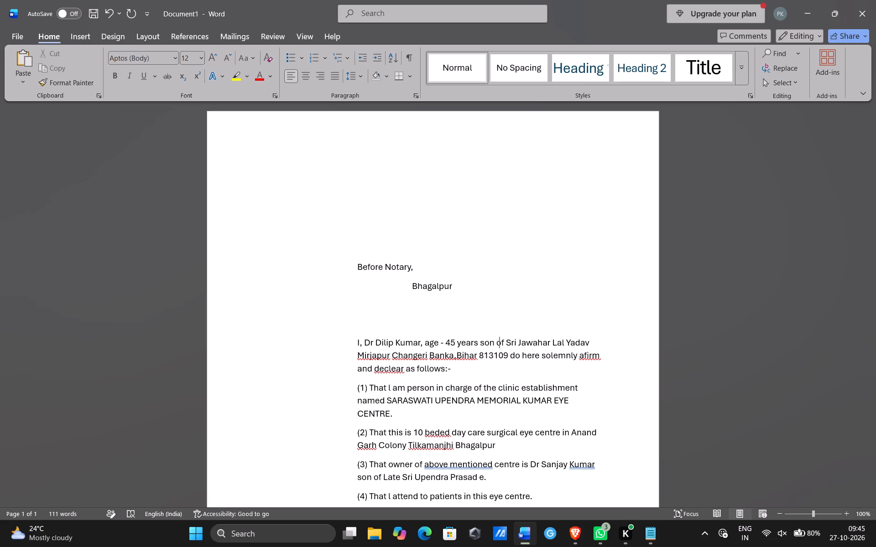
pyautogui.scroll(-2, 415, 354)
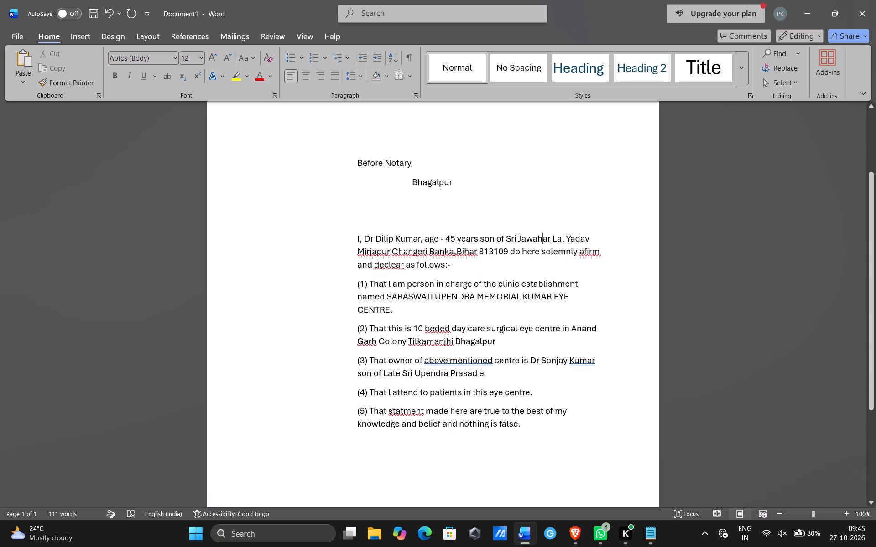
pyautogui.click(477, 238)
pyautogui.press(',')
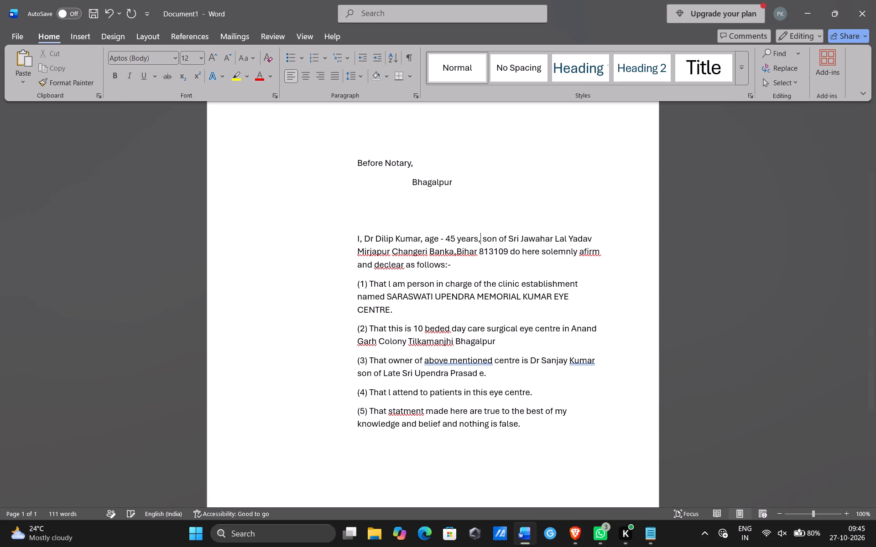
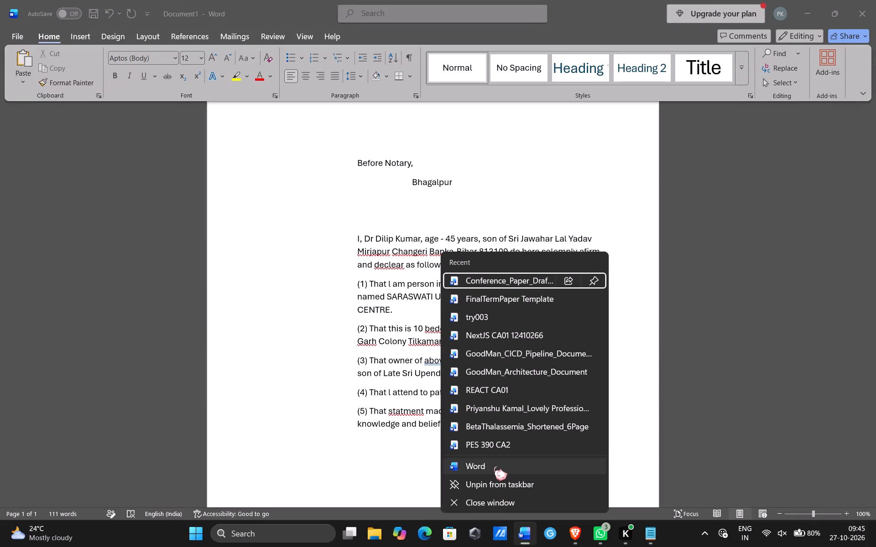
# Create a new blank document in a separate Word window.
pyautogui.click(492, 464)
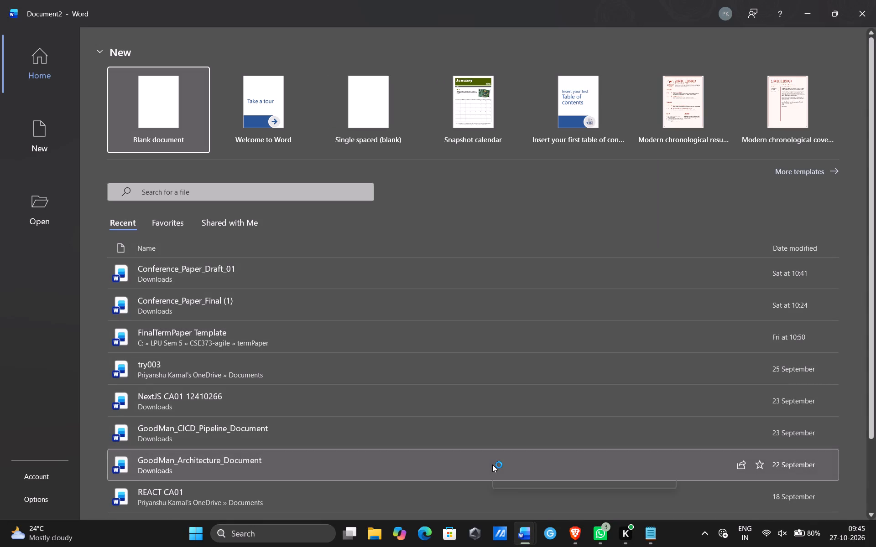
pyautogui.doubleClick(144, 115)
pyautogui.click(362, 264)
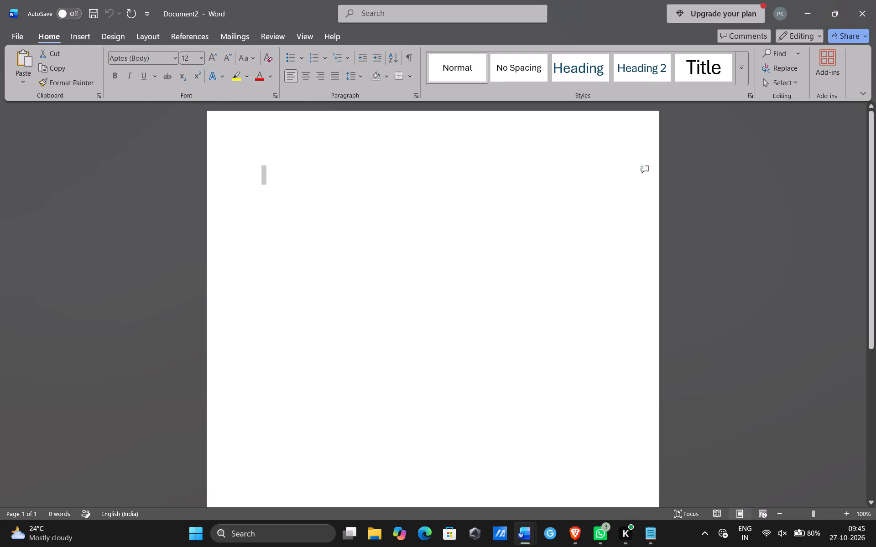
# Apply the last custom margins to the new document: 6.99 cm top and left, 2.54 cm bottom and right.
pyautogui.click(145, 43)
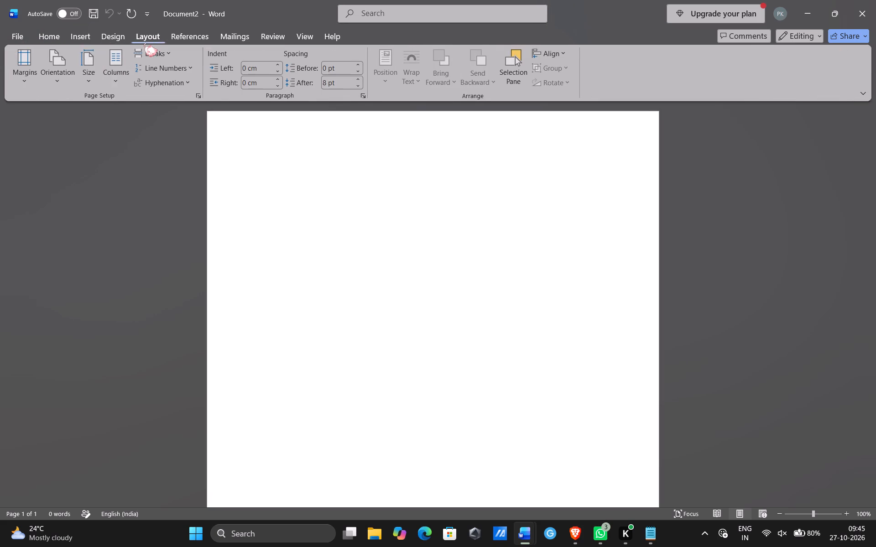
pyautogui.click(22, 76)
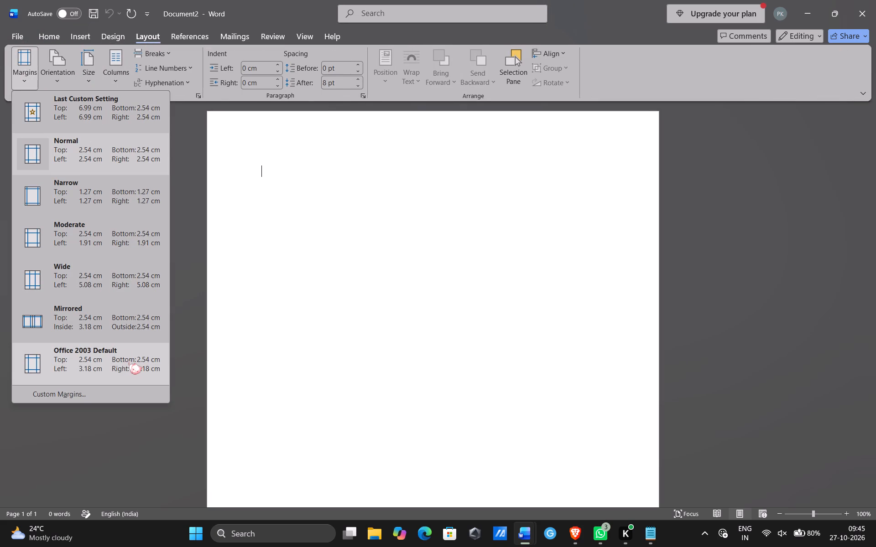
pyautogui.click(92, 113)
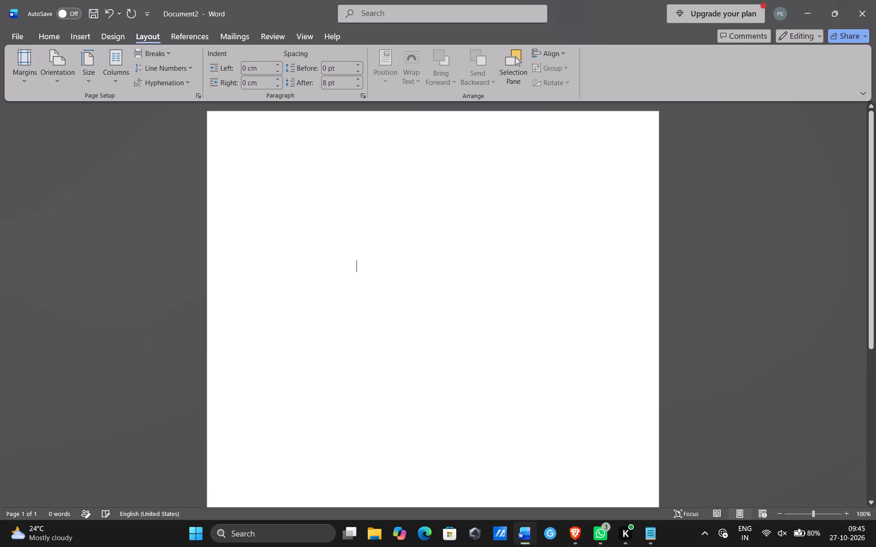
# Paste the copied owner's declaration into the new document and insert two blank lines above its first paragraph.
pyautogui.hotkey('ctrl', 'v')
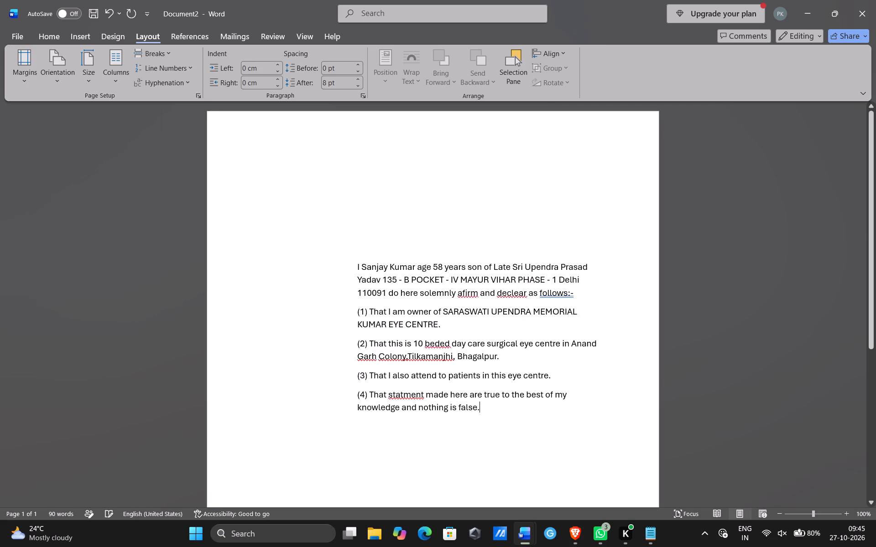
pyautogui.click(354, 266)
pyautogui.press('Return')
pyautogui.press('Return')
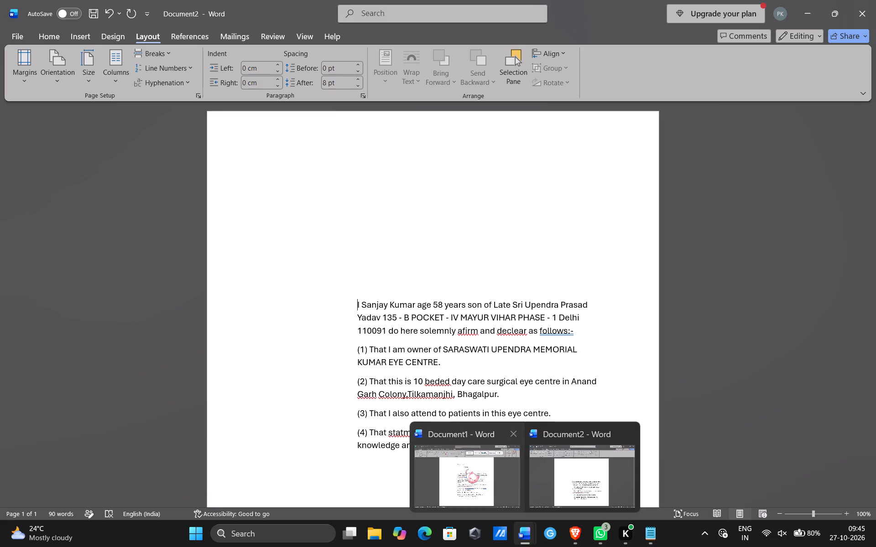
# Copy the "Before Notary, Bhagalpur" heading from Document1 and paste it at the top of Document2.
pyautogui.click(466, 470)
pyautogui.moveTo(387, 220); pyautogui.dragTo(328, 131)
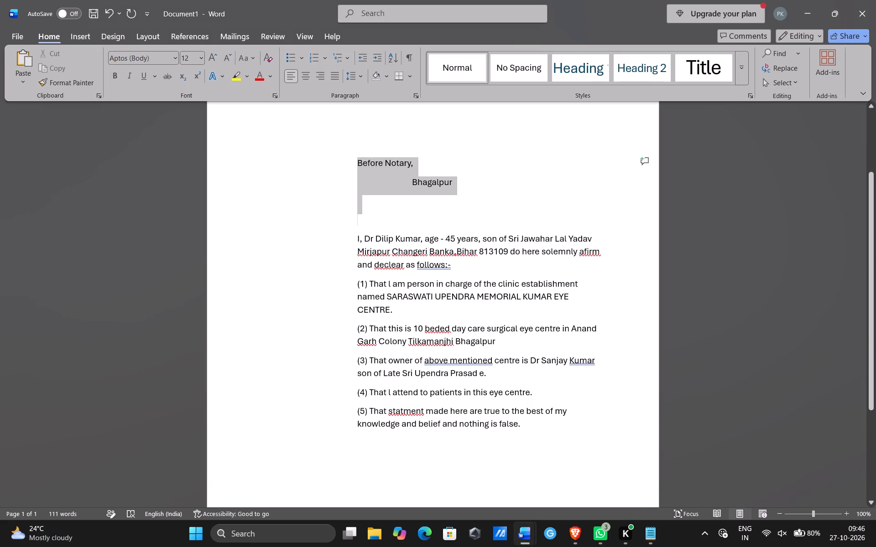
pyautogui.moveTo(328, 131); pyautogui.dragTo(328, 134)
pyautogui.hotkey('ctrl', 'c')
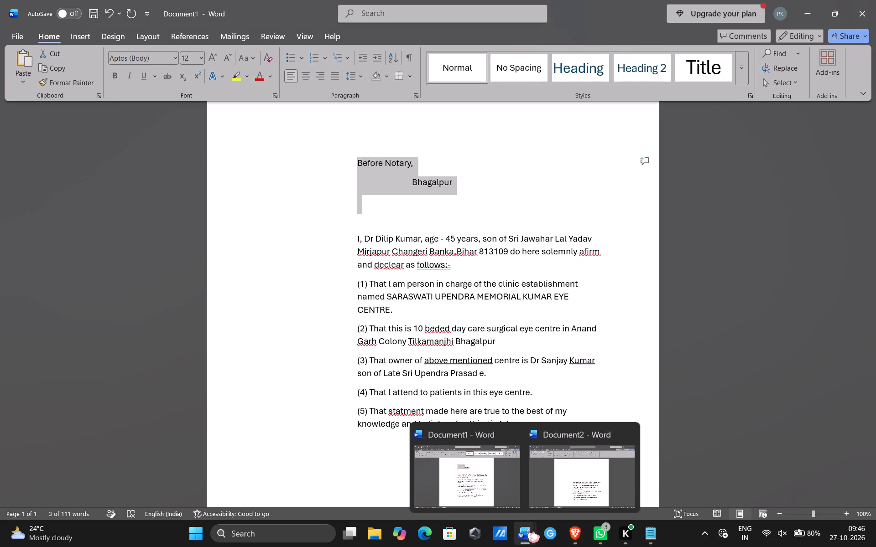
pyautogui.click(574, 483)
pyautogui.click(403, 260)
pyautogui.press('Return')
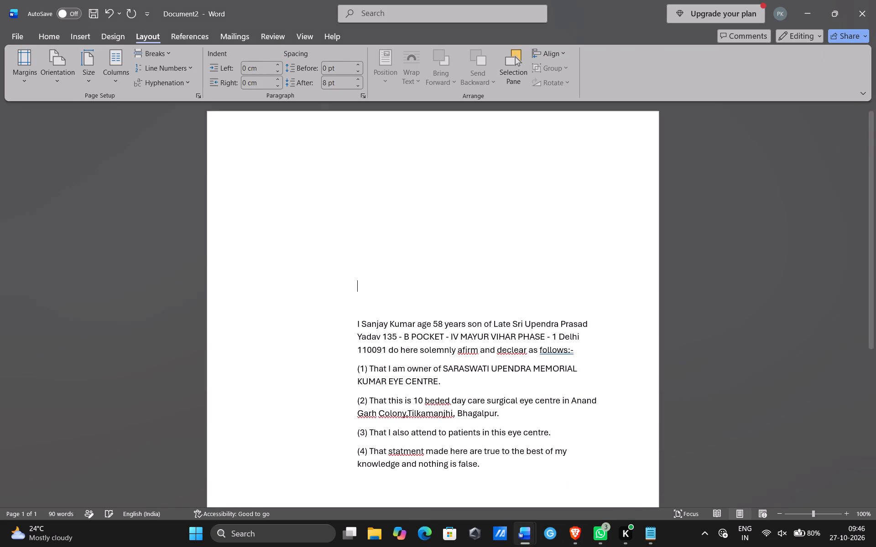
pyautogui.press('Up')
pyautogui.press('Up')
pyautogui.press('Up')
pyautogui.press('Up')
pyautogui.hotkey('ctrl', 'v')
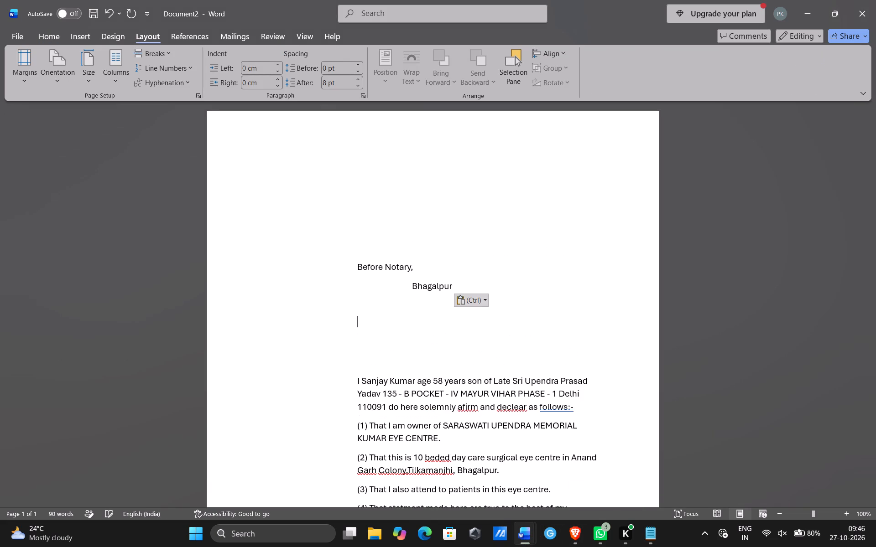
# Delete three surplus blank lines between the pasted heading and the declaration's first paragraph.
pyautogui.press('Down')
pyautogui.press('Down')
pyautogui.press('BackSpace')
pyautogui.press('BackSpace')
pyautogui.press('BackSpace')
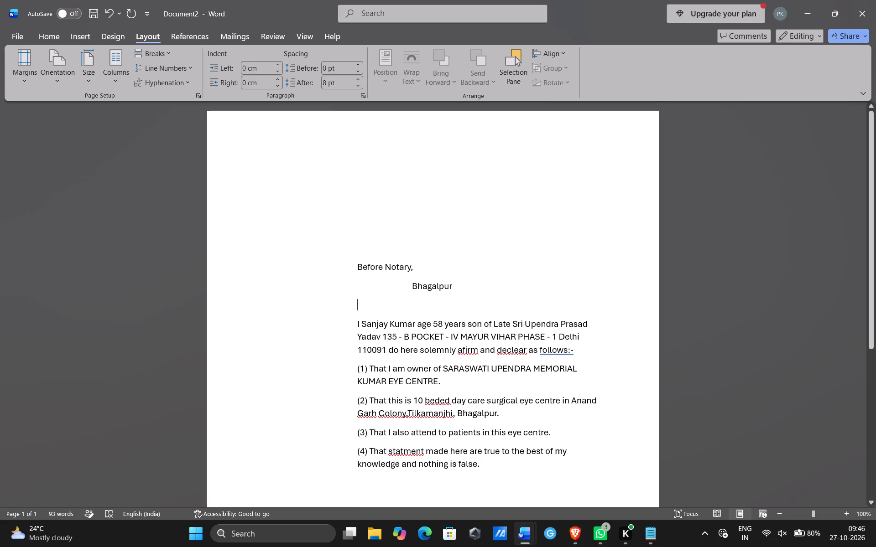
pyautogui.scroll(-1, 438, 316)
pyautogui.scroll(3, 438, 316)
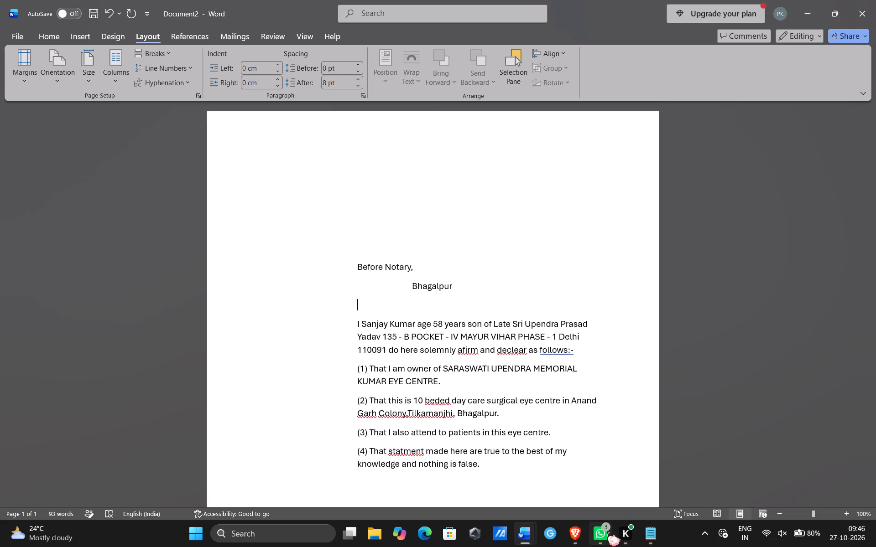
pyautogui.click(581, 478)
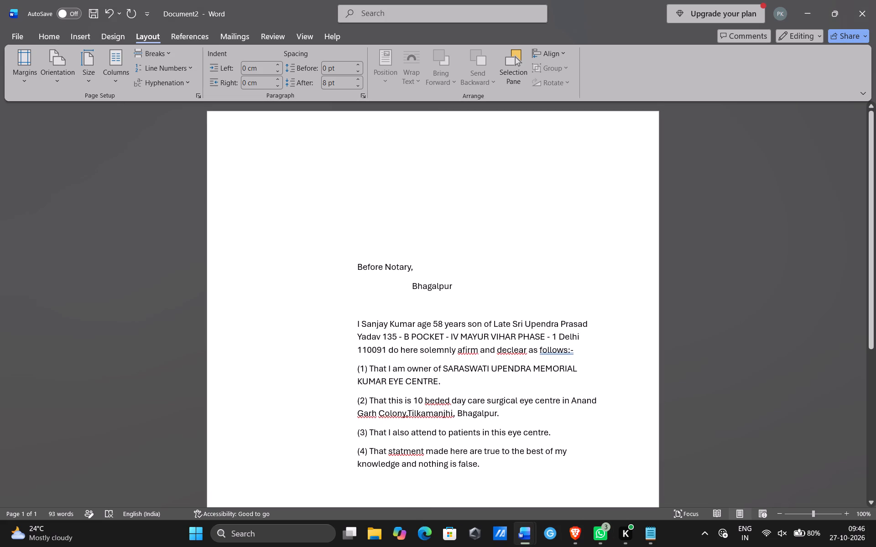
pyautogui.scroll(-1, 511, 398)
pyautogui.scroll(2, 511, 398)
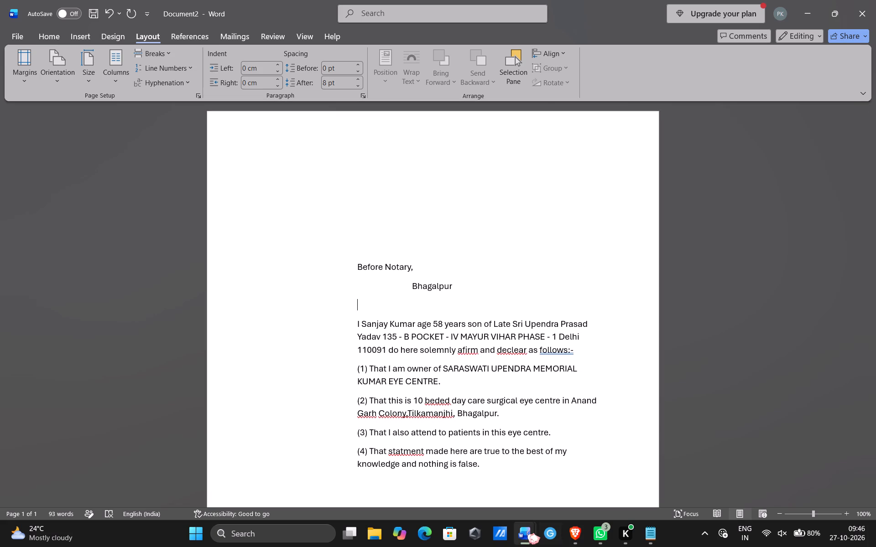
# In Document1's first paragraph, add a space after "Banka," and correct the misspelled verb after "solemnly" to "affirm".
pyautogui.click(475, 472)
pyautogui.scroll(1, 465, 400)
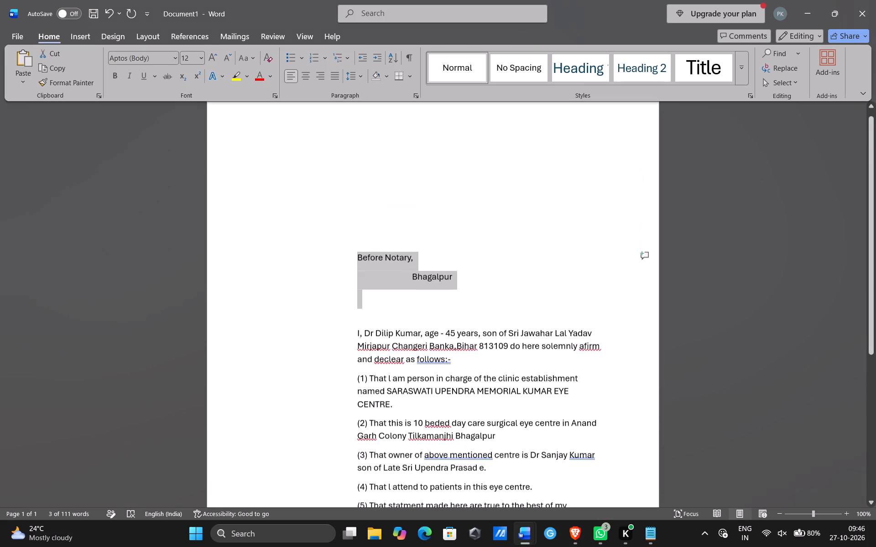
pyautogui.click(422, 321)
pyautogui.scroll(-1, 422, 321)
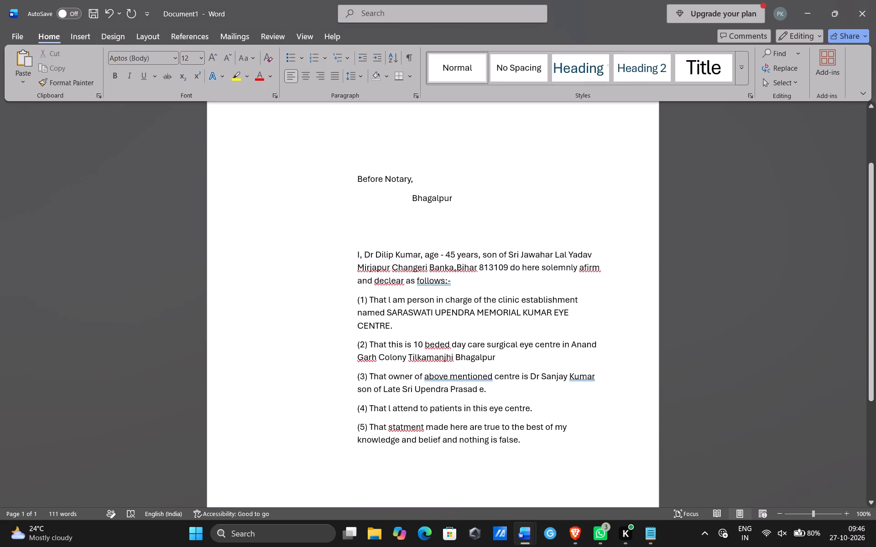
pyautogui.click(458, 268)
pyautogui.press('space')
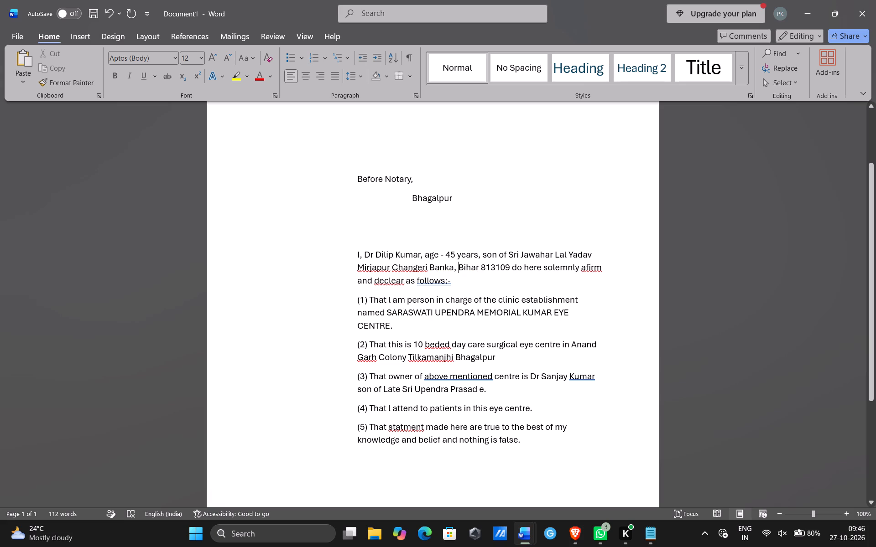
pyautogui.click(588, 268)
pyautogui.press('f')
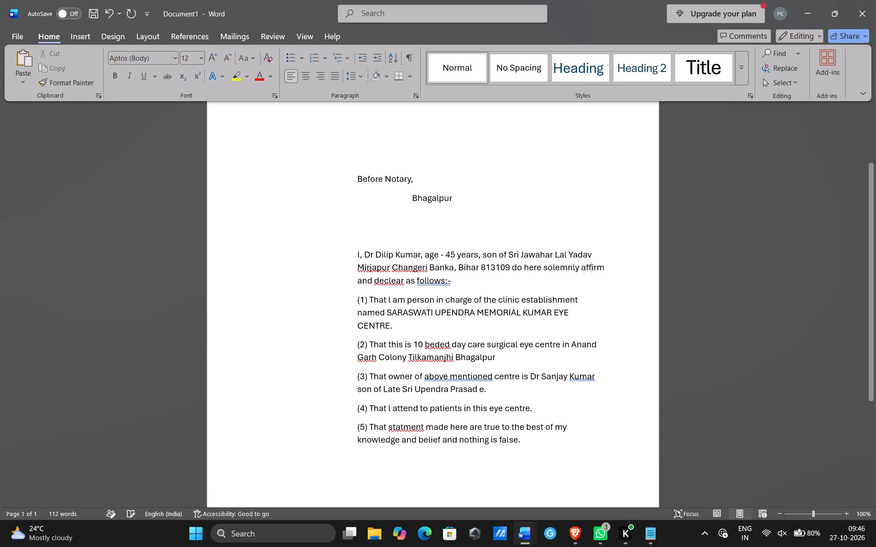
# Correct the misspelled verb before "as follows" in the first paragraph to "declare".
pyautogui.click(396, 283)
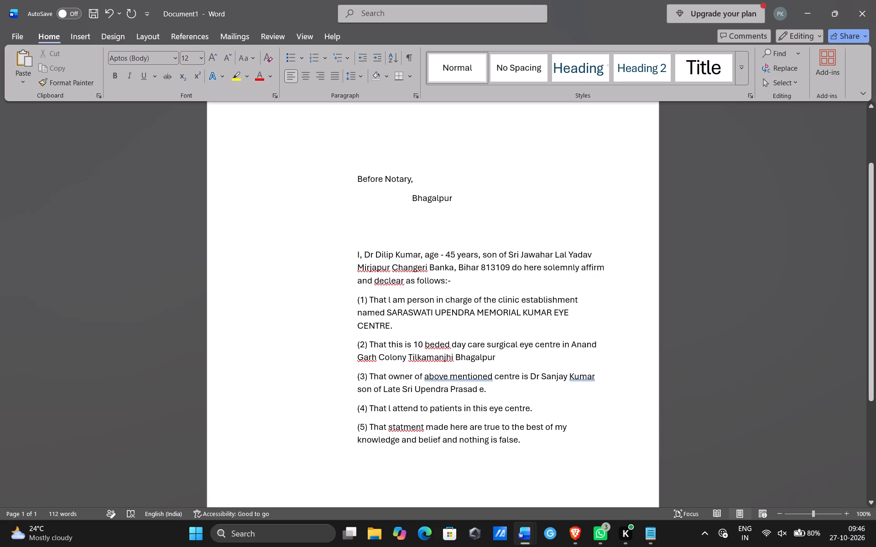
pyautogui.press('Right')
pyautogui.press('BackSpace')
pyautogui.press('BackSpace')
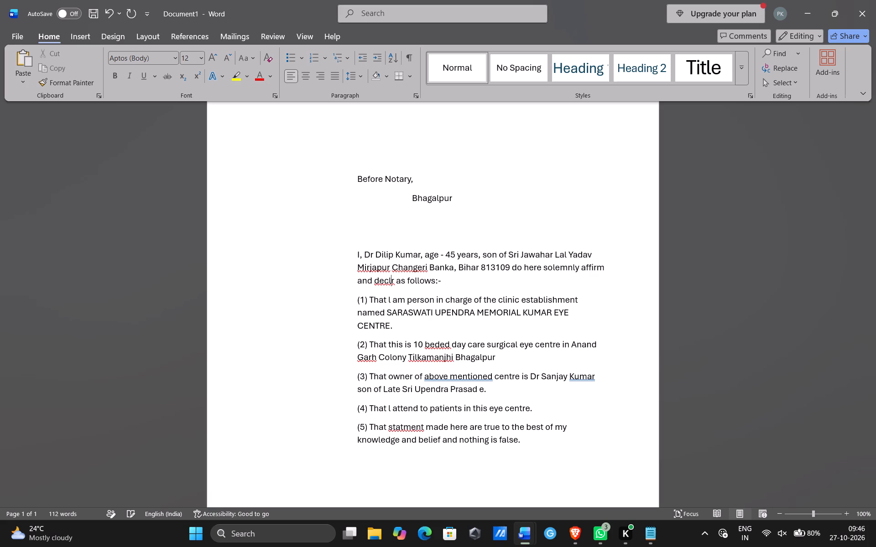
pyautogui.press('a')
pyautogui.press('Right')
pyautogui.press('Right')
pyautogui.press('Left')
pyautogui.press('e')
# Correct the misspelled word after "10" in clause (2) to "bedded".
pyautogui.scroll(-1, 415, 299)
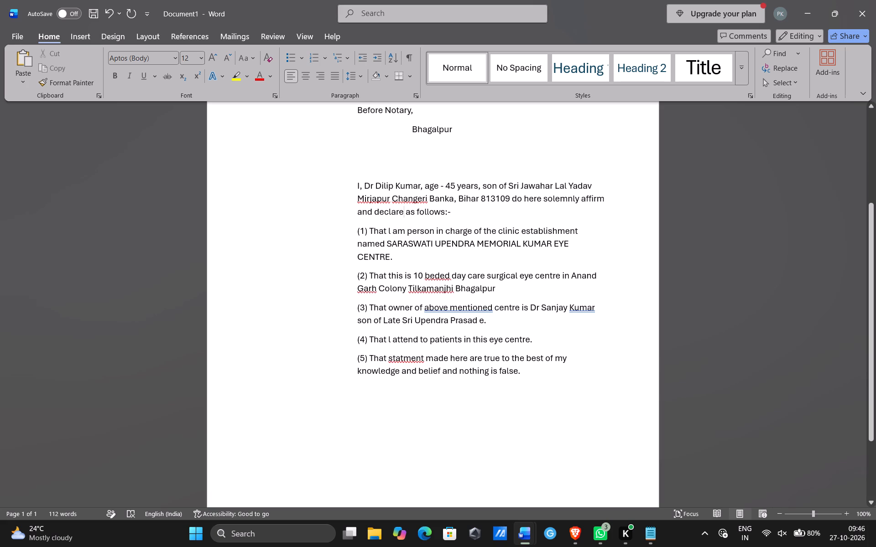
pyautogui.click(439, 276)
pyautogui.press('d')
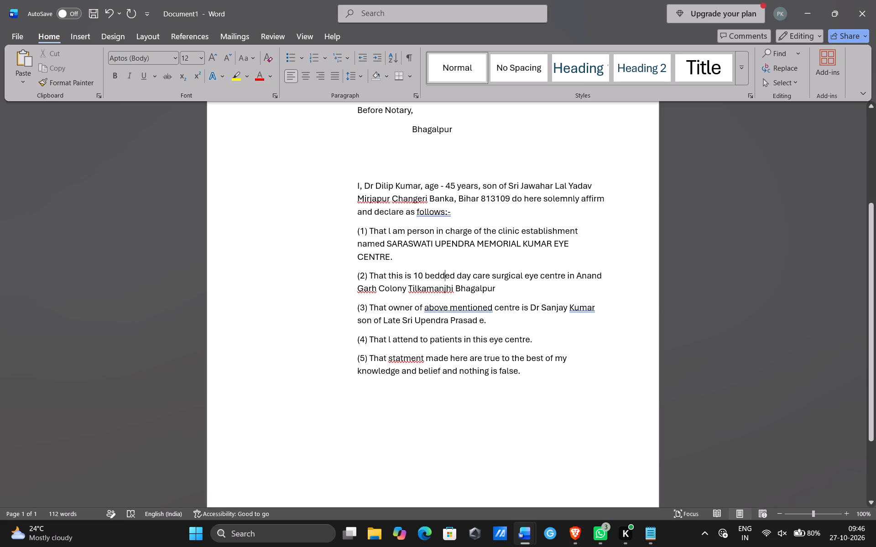
pyautogui.click(406, 292)
pyautogui.press(',')
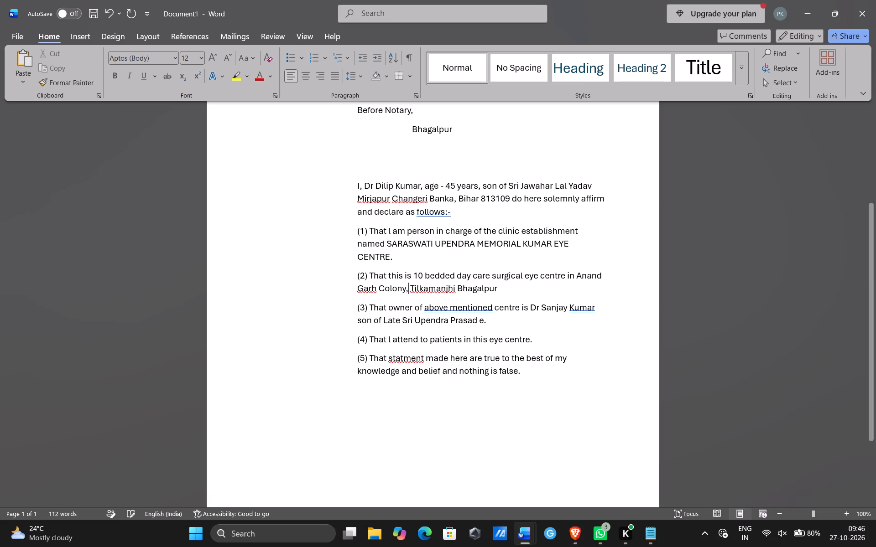
pyautogui.press('Right')
pyautogui.press('Right')
pyautogui.press('Right')
pyautogui.press('Right')
pyautogui.press('Right')
pyautogui.press('Right')
pyautogui.press('Right')
pyautogui.press('Right')
pyautogui.press('Right')
pyautogui.press('Right')
pyautogui.press('Right')
pyautogui.press('Right')
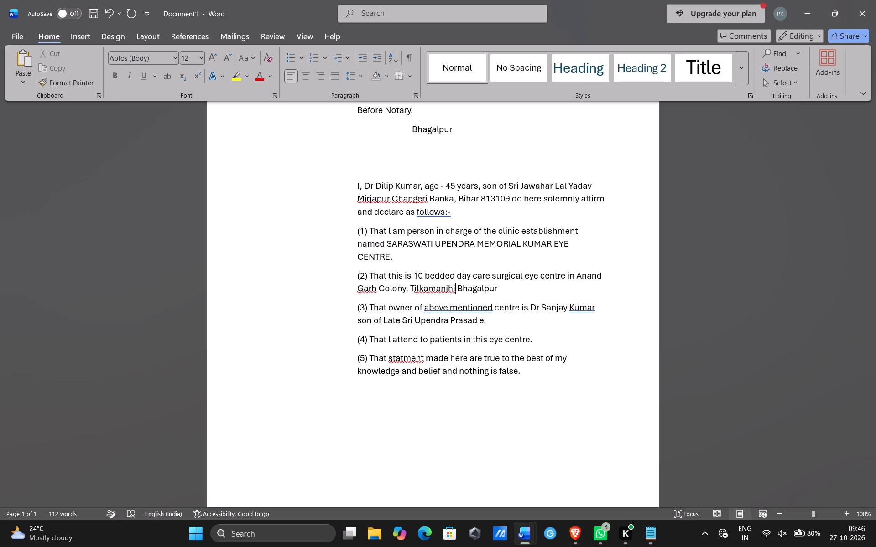
pyautogui.press(',')
pyautogui.press('Right')
pyautogui.press('Right')
pyautogui.press('Right')
pyautogui.press('Right')
pyautogui.press('Right')
pyautogui.press('Right')
pyautogui.press('Right')
pyautogui.press('Right')
pyautogui.press('Right')
pyautogui.press('Right')
pyautogui.press('.')
# Accept the suggested hyphenated form "above-mentioned" in clause (3).
pyautogui.scroll(-1, 406, 292)
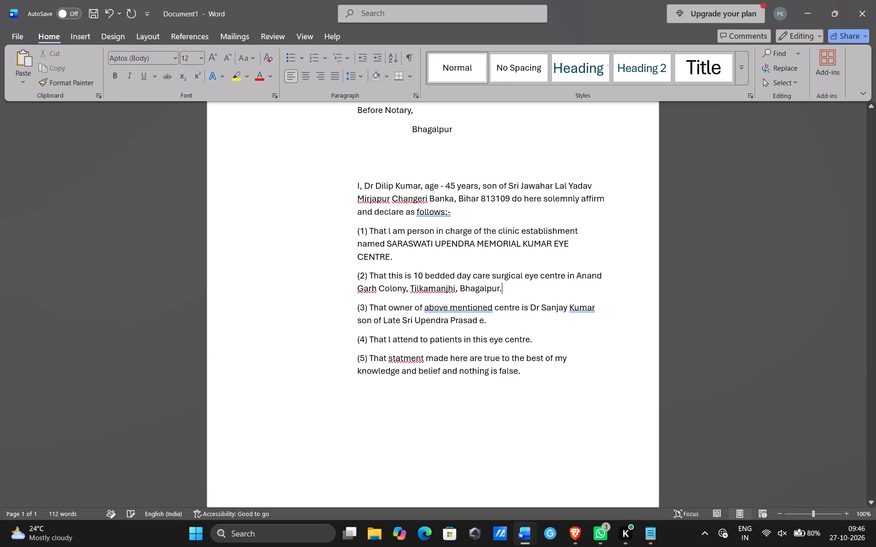
pyautogui.scroll(-1, 406, 292)
pyautogui.click(455, 244)
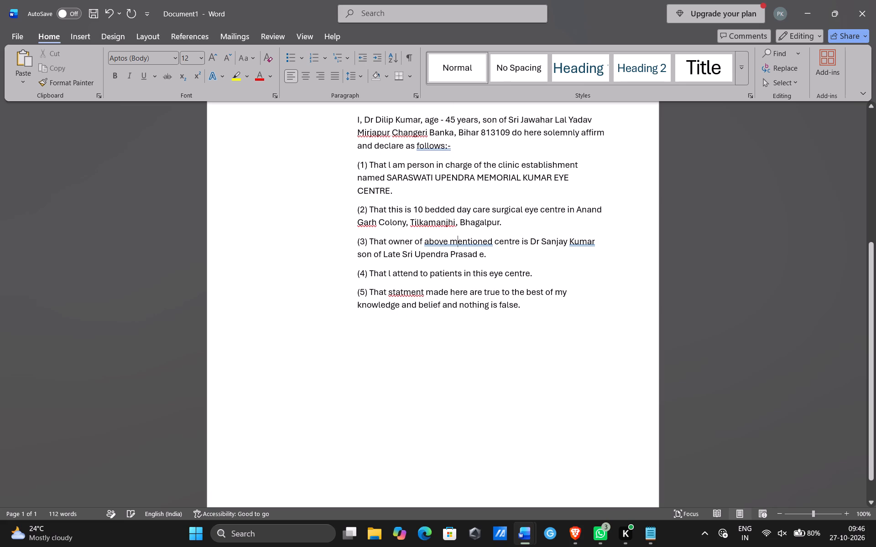
pyautogui.rightClick(455, 244)
pyautogui.click(448, 252)
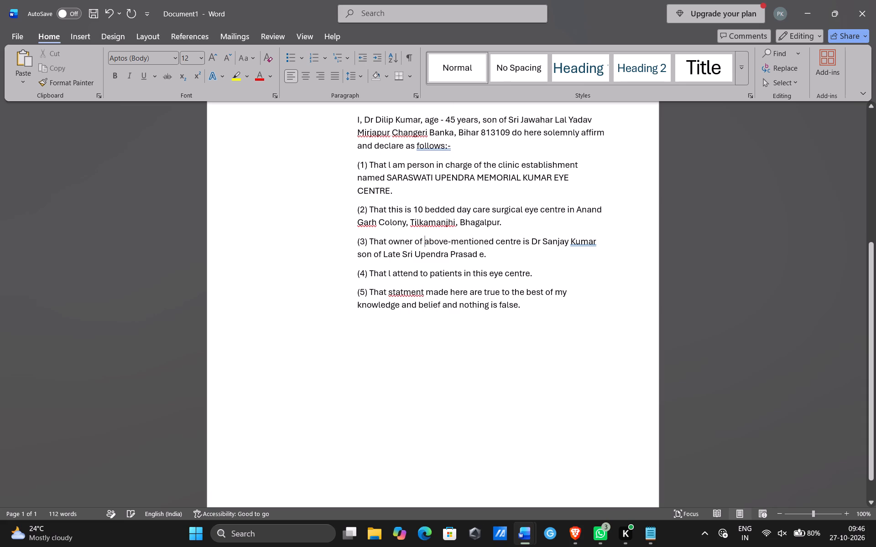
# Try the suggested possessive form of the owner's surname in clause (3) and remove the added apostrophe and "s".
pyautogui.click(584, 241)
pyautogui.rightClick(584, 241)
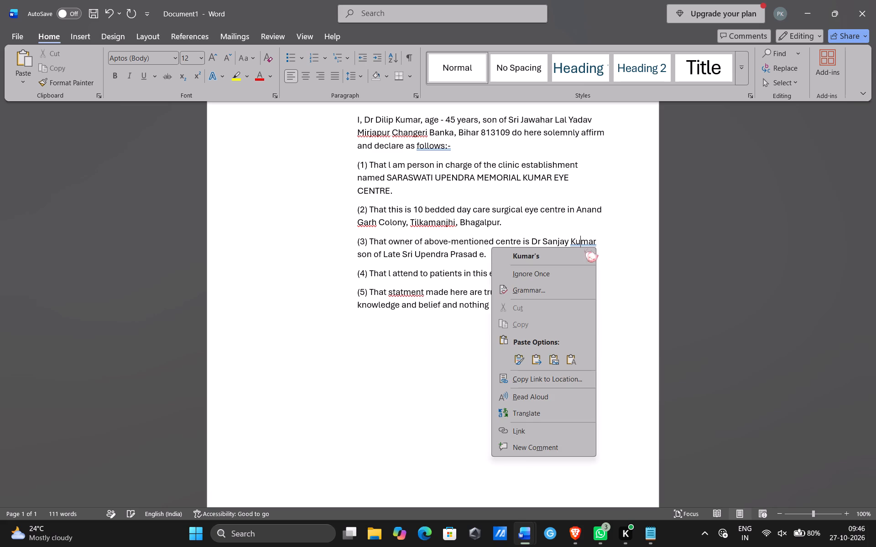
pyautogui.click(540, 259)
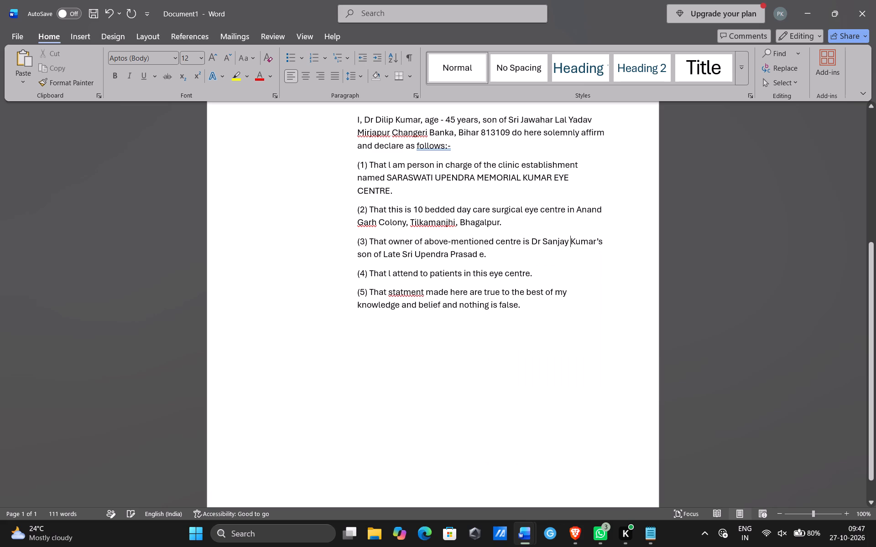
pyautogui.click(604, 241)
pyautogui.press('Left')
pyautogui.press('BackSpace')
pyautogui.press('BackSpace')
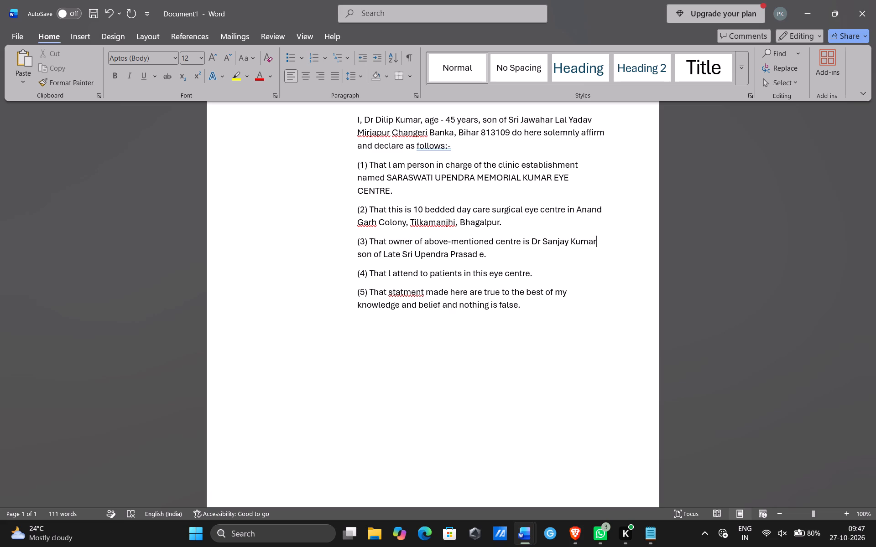
# Add a comma after the owner's name in clause (3) and remove the stray "e" before the full stop.
pyautogui.press(',')
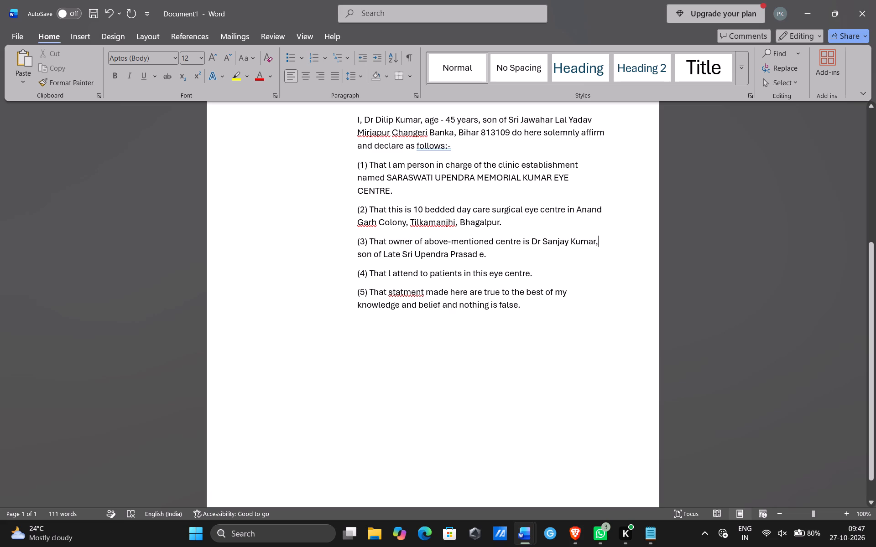
pyautogui.click(483, 255)
pyautogui.press('BackSpace')
pyautogui.press('BackSpace')
# Replace the lowercase "l" after "That" in clause (4) with a capital "I".
pyautogui.click(391, 274)
pyautogui.press('BackSpace')
pyautogui.hotkey('shift', 'i')
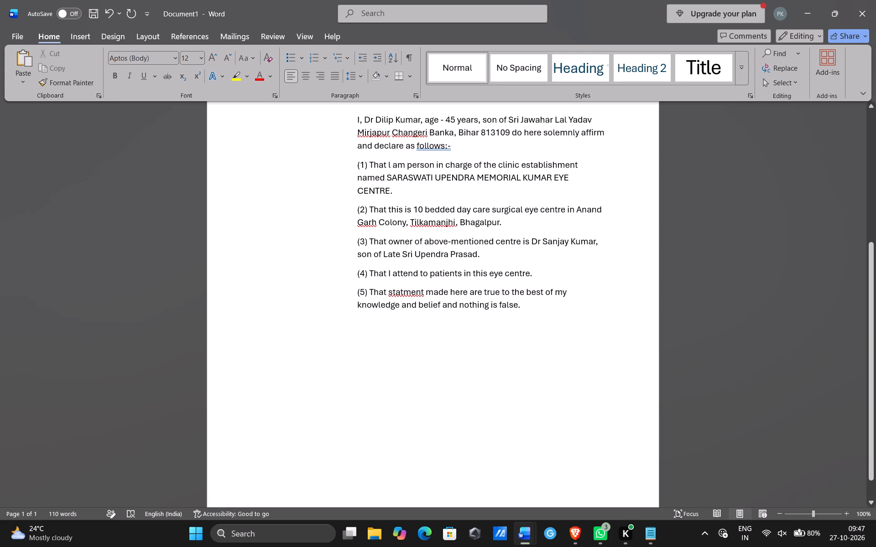
# Correct the misspelled word after "That" in clause (5) to "statement".
pyautogui.click(404, 294)
pyautogui.rightClick(404, 294)
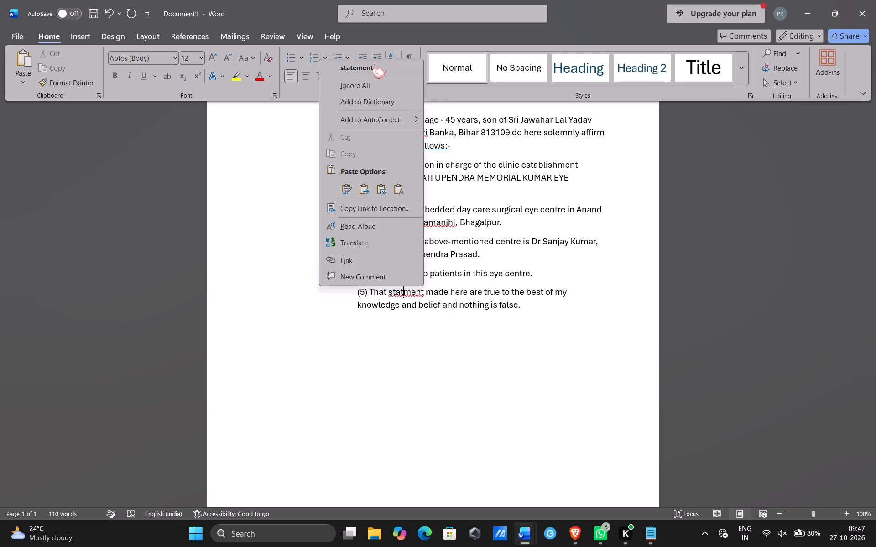
pyautogui.click(373, 65)
# In the opening paragraph, add commas after the father's name and after each of the first two place names in the address.
pyautogui.scroll(1, 562, 317)
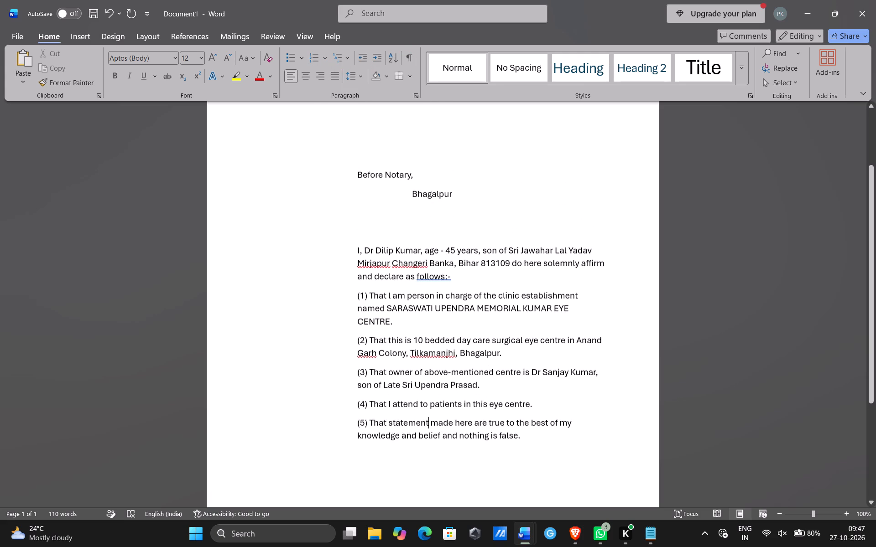
pyautogui.scroll(1, 562, 317)
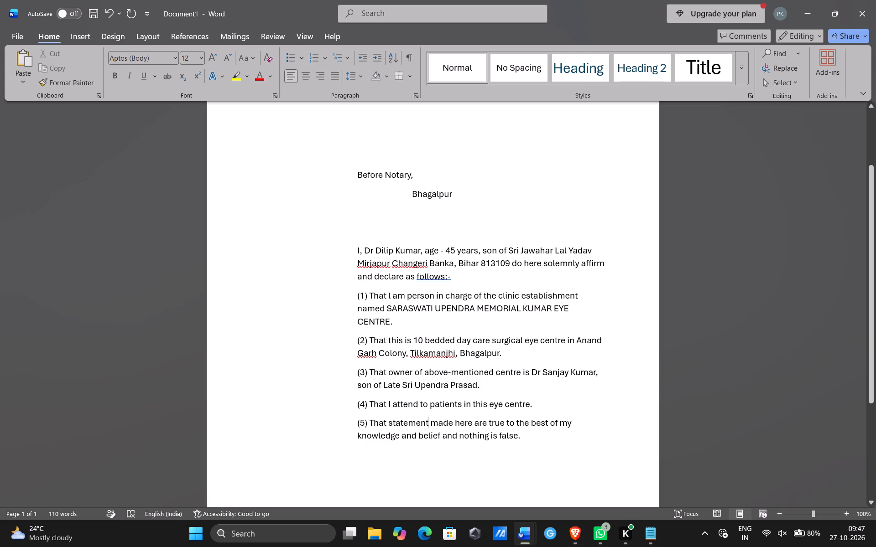
pyautogui.click(592, 250)
pyautogui.press(',')
pyautogui.press('Right')
pyautogui.press('Right')
pyautogui.press('Right')
pyautogui.press('Right')
pyautogui.press('Right')
pyautogui.press('Right')
pyautogui.press('Right')
pyautogui.press('Right')
pyautogui.press('Right')
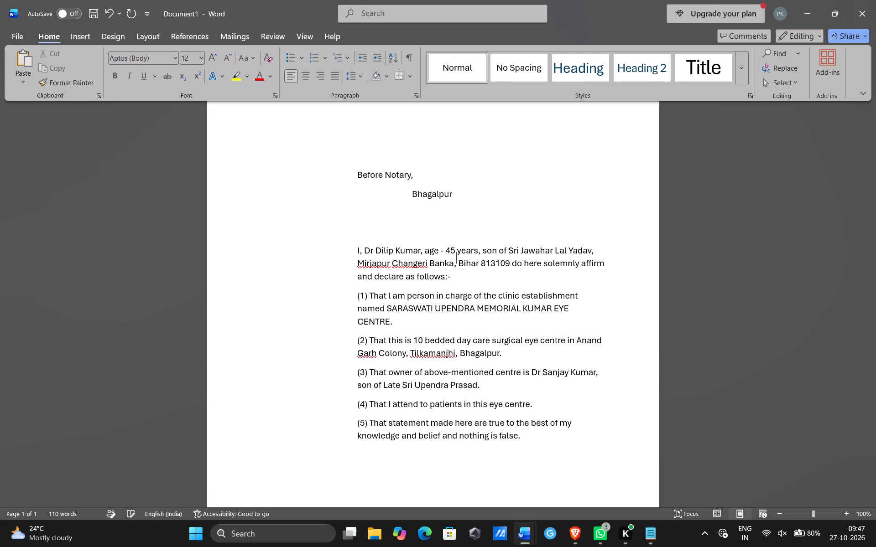
pyautogui.press('Left')
pyautogui.press('Right')
pyautogui.press(',')
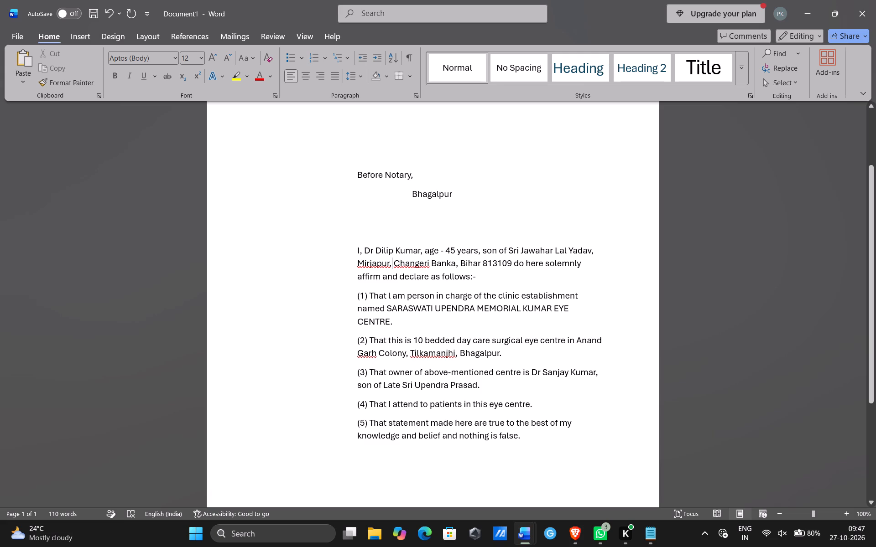
pyautogui.click(428, 263)
pyautogui.press('Right')
pyautogui.press(',')
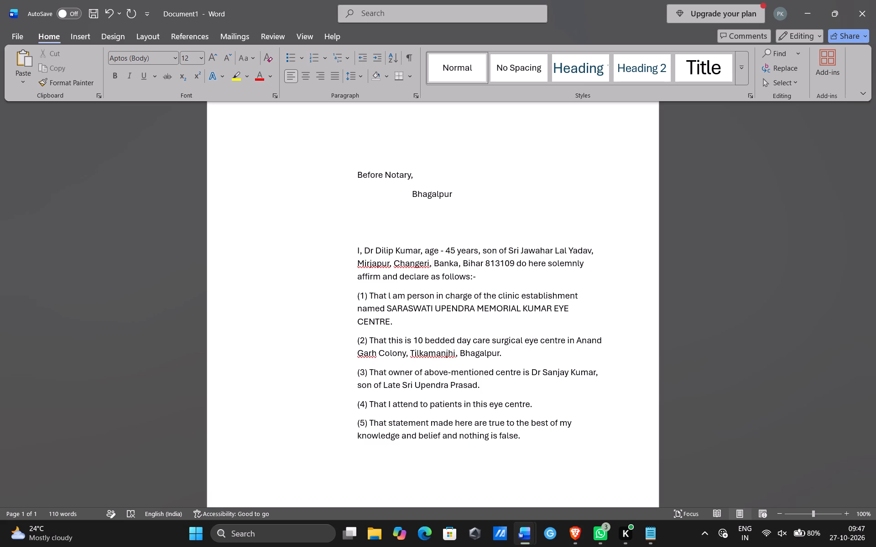
# Insert a spaced hyphen between the state and the postal code in the opening paragraph's address.
pyautogui.click(465, 263)
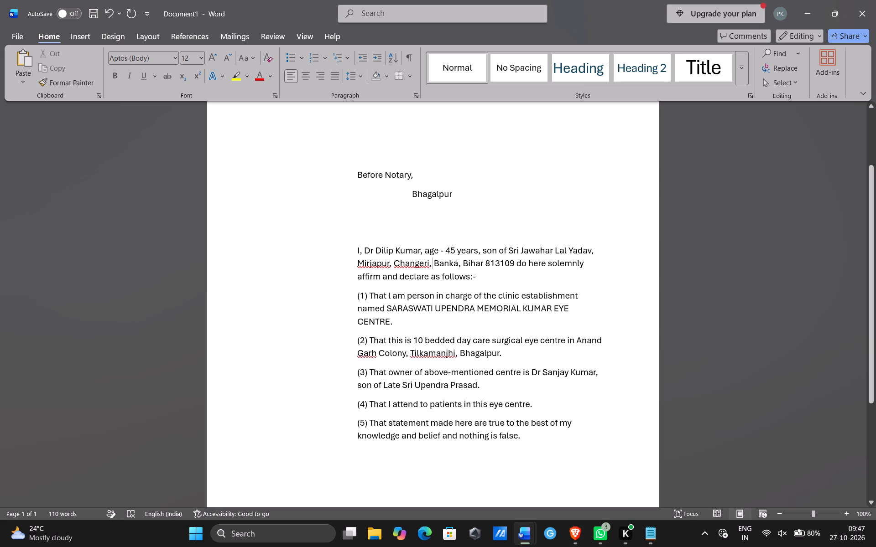
pyautogui.press('BackSpace')
pyautogui.press('space')
pyautogui.press('Right')
pyautogui.press('Right')
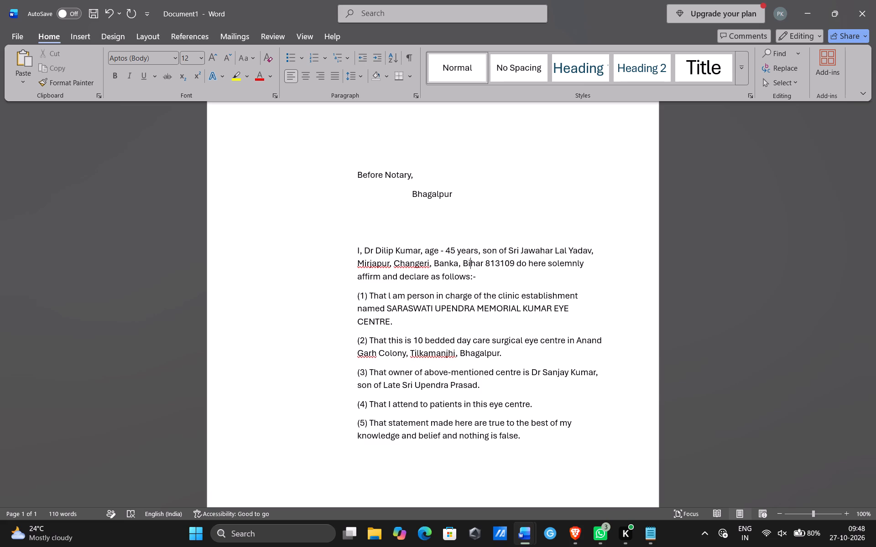
pyautogui.press('Right')
pyautogui.press('Right')
pyautogui.press('Right')
pyautogui.press('space')
pyautogui.write('-')
pyautogui.press('space')
pyautogui.press('BackSpace')
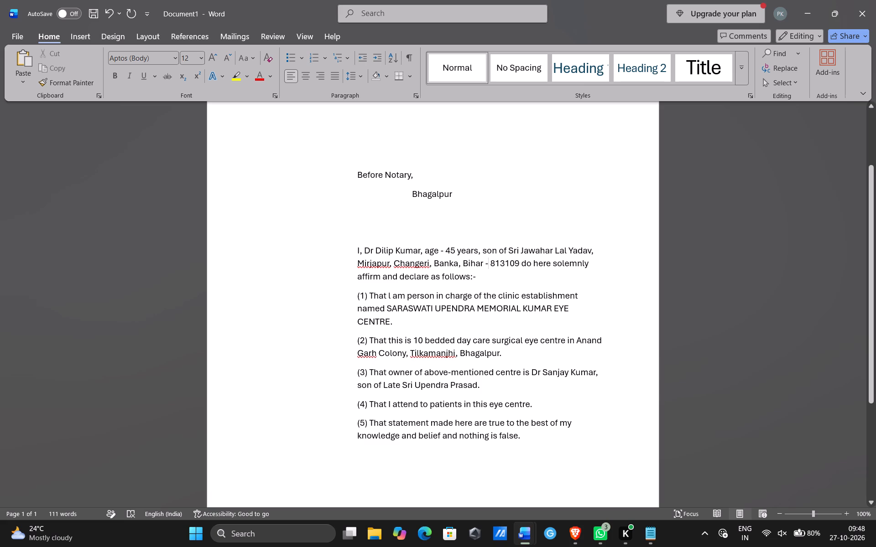
# Switch to Document2 and add commas after the opening "I" and after the declarant's name.
pyautogui.scroll(-1, 491, 330)
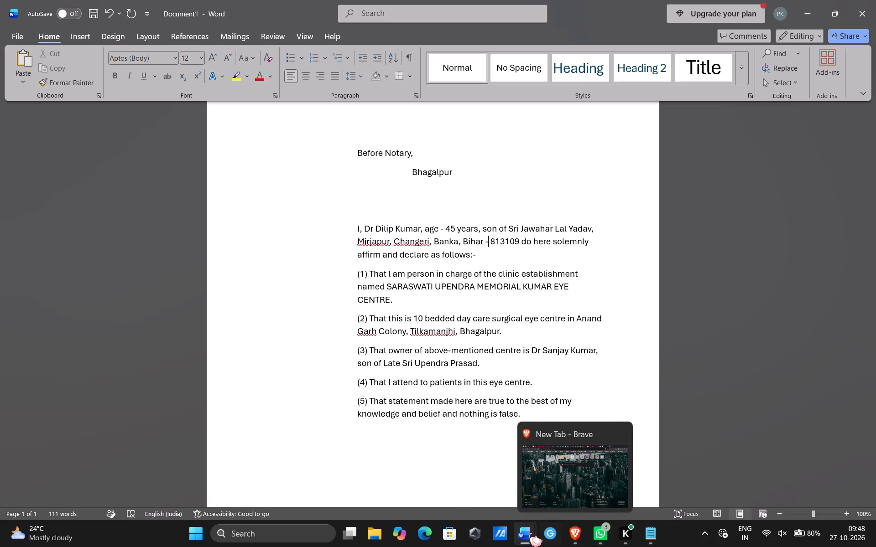
pyautogui.click(574, 493)
pyautogui.scroll(-1, 509, 344)
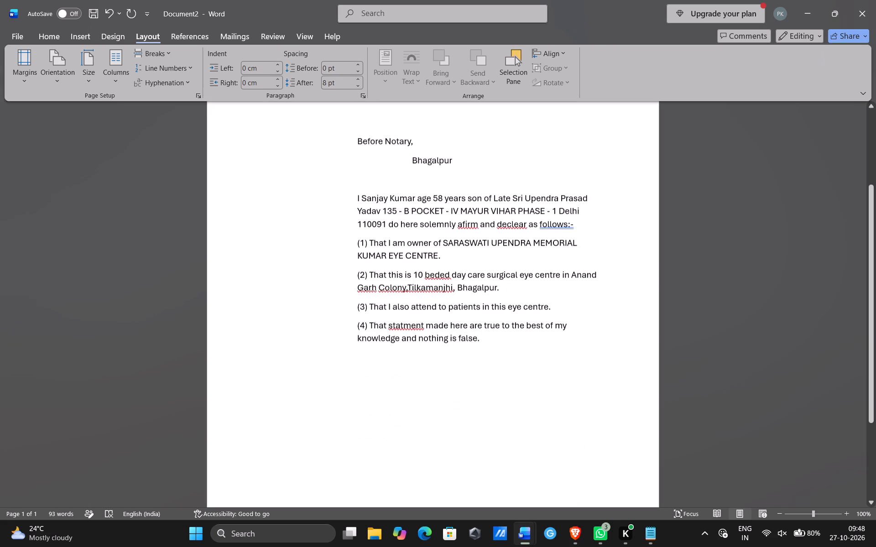
pyautogui.click(359, 198)
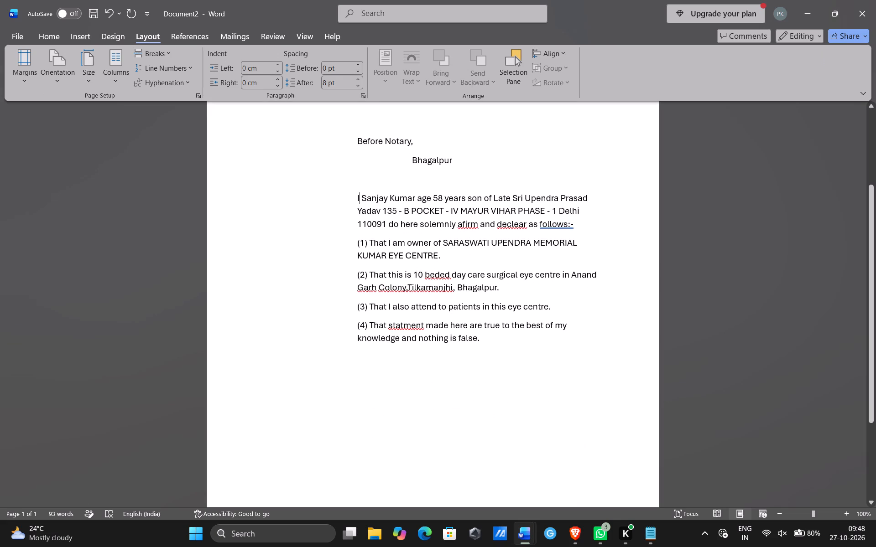
pyautogui.press(',')
pyautogui.press('Right')
pyautogui.press('Right')
pyautogui.press('Right')
pyautogui.press('Right')
pyautogui.press('Right')
pyautogui.press('Right')
pyautogui.press('Right')
pyautogui.press('Right')
pyautogui.press('Right')
pyautogui.press('Right')
pyautogui.press('Right')
pyautogui.press('Right')
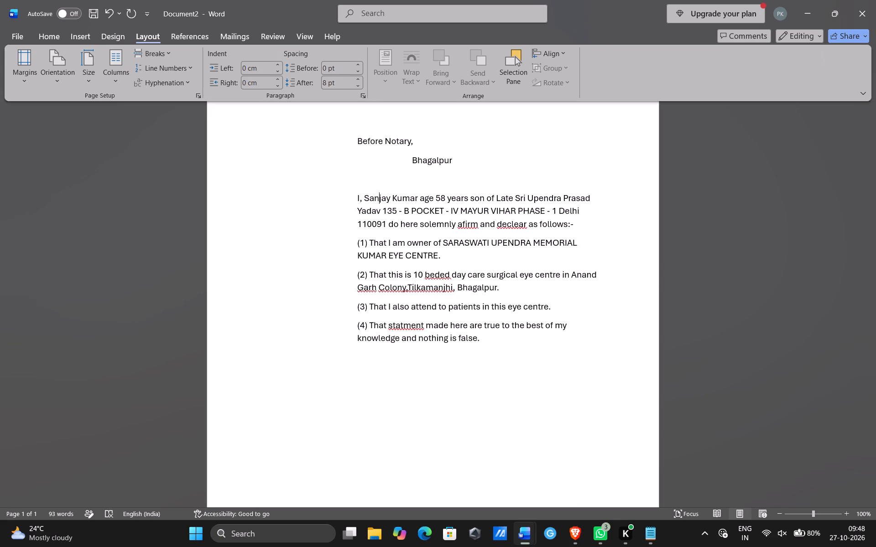
pyautogui.press('Right')
pyautogui.press(',')
# Insert a spaced hyphen between "age" and the number in Document2's opening paragraph.
pyautogui.press('Right')
pyautogui.press('Right')
pyautogui.press('Right')
pyautogui.press('Right')
pyautogui.press('Right')
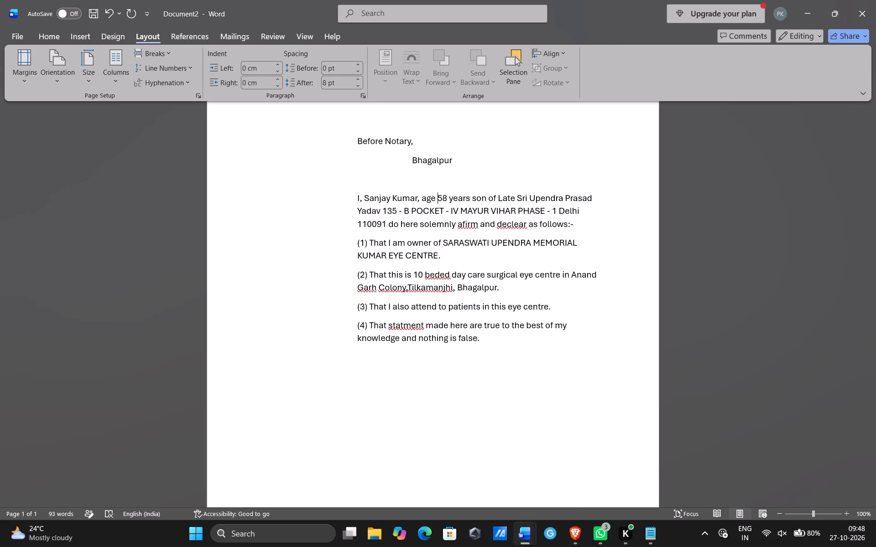
pyautogui.write('-')
pyautogui.press('space')
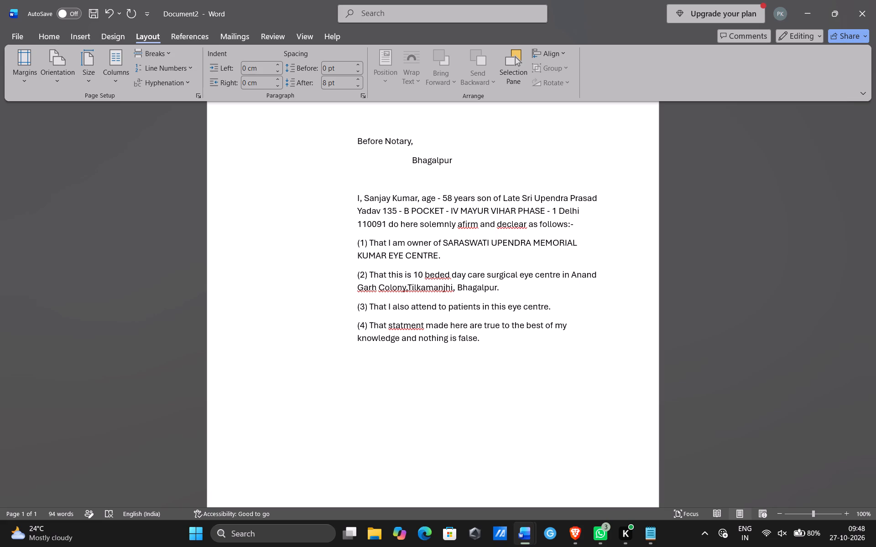
# Add a comma after the father's surname, before the house number, in Document2's opening paragraph.
pyautogui.press('Right')
pyautogui.press('Right')
pyautogui.press('Right')
pyautogui.press('Right')
pyautogui.press('Right')
pyautogui.press('Right')
pyautogui.press('Right')
pyautogui.press('Right')
pyautogui.press('Right')
pyautogui.press('Right')
pyautogui.press('Right')
pyautogui.press('Right')
pyautogui.press('Left')
pyautogui.press('Right')
pyautogui.press('Right')
pyautogui.press('Right')
pyautogui.press('Right')
pyautogui.press('Right')
pyautogui.press('Right')
pyautogui.press('Right')
pyautogui.press('Right')
pyautogui.press('Right')
pyautogui.press('Right')
pyautogui.press('Right')
pyautogui.press('Right')
pyautogui.press('Right')
pyautogui.press('Right')
pyautogui.press('Right')
pyautogui.press('Right')
pyautogui.press('Right')
pyautogui.press('Right')
pyautogui.press('Right')
pyautogui.press('Right')
pyautogui.press('Right')
pyautogui.press('Right')
pyautogui.press('Right')
pyautogui.press('Right')
pyautogui.press('Right')
pyautogui.press('Right')
pyautogui.press('Right')
pyautogui.press('Right')
pyautogui.press('Right')
pyautogui.press('Right')
pyautogui.press('Right')
pyautogui.press('Right')
pyautogui.press('Right')
pyautogui.press('Right')
pyautogui.press('Right')
pyautogui.press('Right')
pyautogui.press('Right')
pyautogui.press('Left')
pyautogui.press('Left')
pyautogui.press('Right')
pyautogui.press('Right')
pyautogui.press('Right')
pyautogui.press('Right')
pyautogui.press('Left')
pyautogui.press('Left')
pyautogui.press('Left')
pyautogui.press('Left')
pyautogui.press('Left')
pyautogui.press('Left')
pyautogui.press(',')
# Add a comma after the pocket number in the address of Document2's opening paragraph.
pyautogui.press('Right')
pyautogui.press('Right')
pyautogui.press('Right')
pyautogui.press('Right')
pyautogui.press('Right')
pyautogui.press('Right')
pyautogui.press('Right')
pyautogui.press('Right')
pyautogui.press('Right')
pyautogui.press('Right')
pyautogui.press('Right')
pyautogui.press('Right')
pyautogui.press('Right')
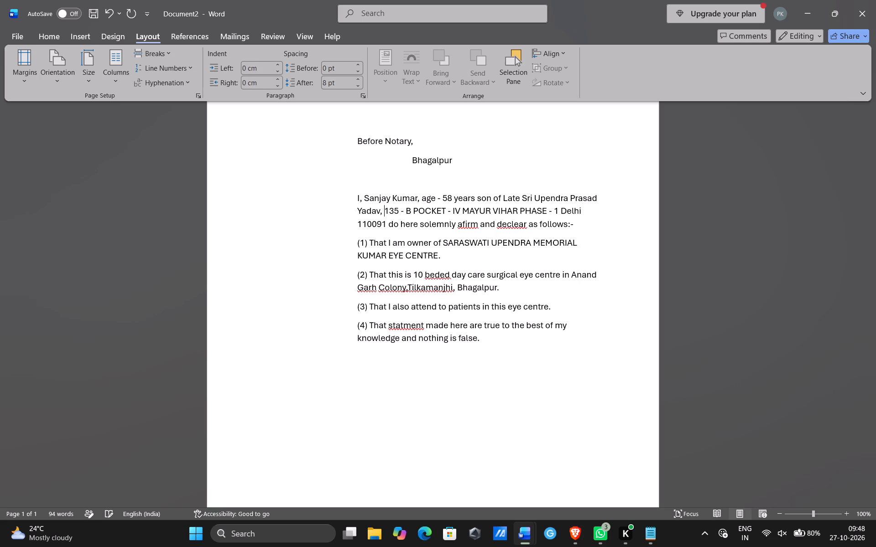
pyautogui.press('Right')
pyautogui.press('Right')
pyautogui.press('Right')
pyautogui.press('Right')
pyautogui.press('Right')
pyautogui.press('Right')
pyautogui.press('Right')
pyautogui.press('Right')
pyautogui.press('Left')
pyautogui.press(',')
# Add a comma between the house number's block letter and the word "POCKET" in the opening paragraph's address.
pyautogui.press('Left')
pyautogui.press('Left')
pyautogui.press('Left')
pyautogui.press('Left')
pyautogui.press('Left')
pyautogui.press('Left')
pyautogui.press('Left')
pyautogui.press('Left')
pyautogui.press('Left')
pyautogui.press('Left')
pyautogui.press('Left')
pyautogui.press('Left')
pyautogui.press('Left')
pyautogui.press('Left')
pyautogui.press('Left')
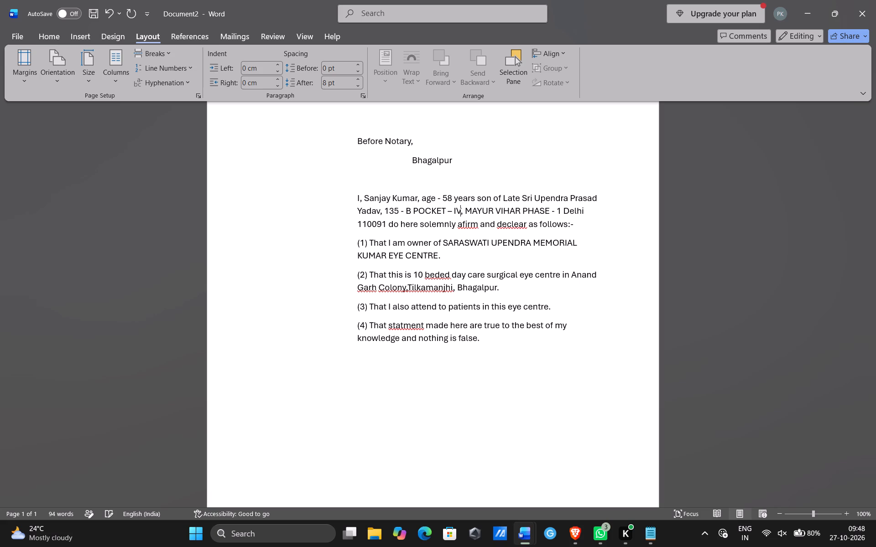
pyautogui.press('Right')
pyautogui.press('Right')
pyautogui.press(',')
# Add a comma after the locality name, before the word "PHASE", in the opening paragraph's address.
pyautogui.press('Right')
pyautogui.press('Right')
pyautogui.press('Right')
pyautogui.press('Right')
pyautogui.press('Right')
pyautogui.press('Right')
pyautogui.press('Right')
pyautogui.press('Right')
pyautogui.press('Right')
pyautogui.press('Right')
pyautogui.press('Right')
pyautogui.press('Right')
pyautogui.press('Right')
pyautogui.press('Right')
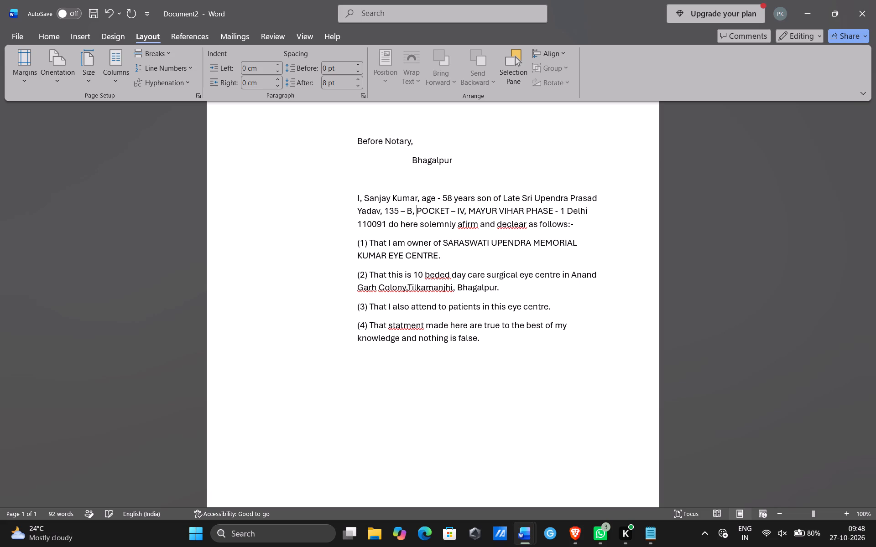
pyautogui.press('Right')
pyautogui.press('Right')
pyautogui.press('Right')
pyautogui.press('Right')
pyautogui.press('Right')
pyautogui.press('Right')
pyautogui.press('Right')
pyautogui.press('Right')
pyautogui.press('Right')
pyautogui.press('Right')
pyautogui.press('Right')
pyautogui.press(',')
# Add a comma after the phase number, before the city name, in the opening paragraph's address.
pyautogui.press('Right')
pyautogui.press('Right')
pyautogui.press('Right')
pyautogui.press('Right')
pyautogui.press('Right')
pyautogui.press('Right')
pyautogui.press('Right')
pyautogui.press('Right')
pyautogui.press('Right')
pyautogui.press('Right')
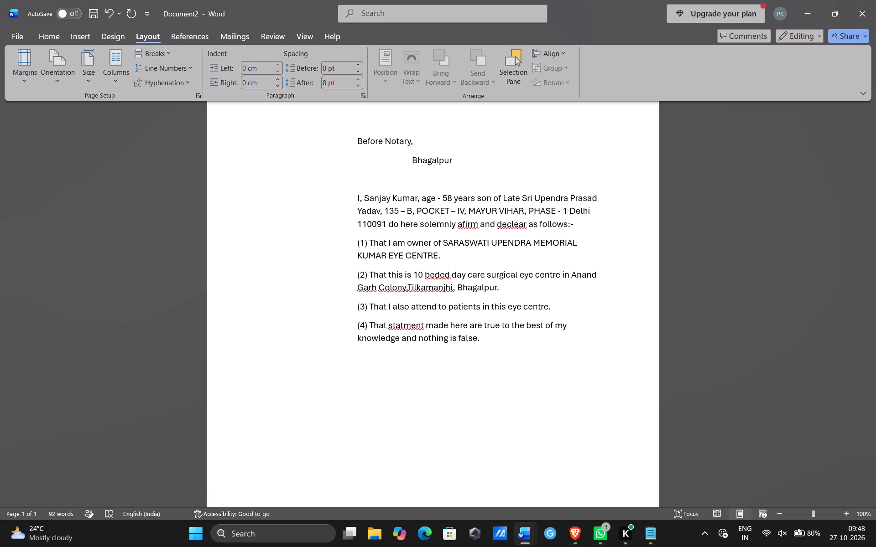
pyautogui.press(',')
# Insert a spaced hyphen between the city and the postal code in the opening paragraph's address.
pyautogui.press('Right')
pyautogui.press('Right')
pyautogui.press('Right')
pyautogui.press('Right')
pyautogui.press('Right')
pyautogui.press('Right')
pyautogui.press('space')
pyautogui.write('-')
pyautogui.press('space')
# Add a comma after the postal code, before "do here solemnly", in the opening paragraph.
pyautogui.press('Right')
pyautogui.press('Right')
pyautogui.press('Right')
pyautogui.press('Right')
pyautogui.press('Right')
pyautogui.press('Right')
pyautogui.press('Right')
pyautogui.press(',')
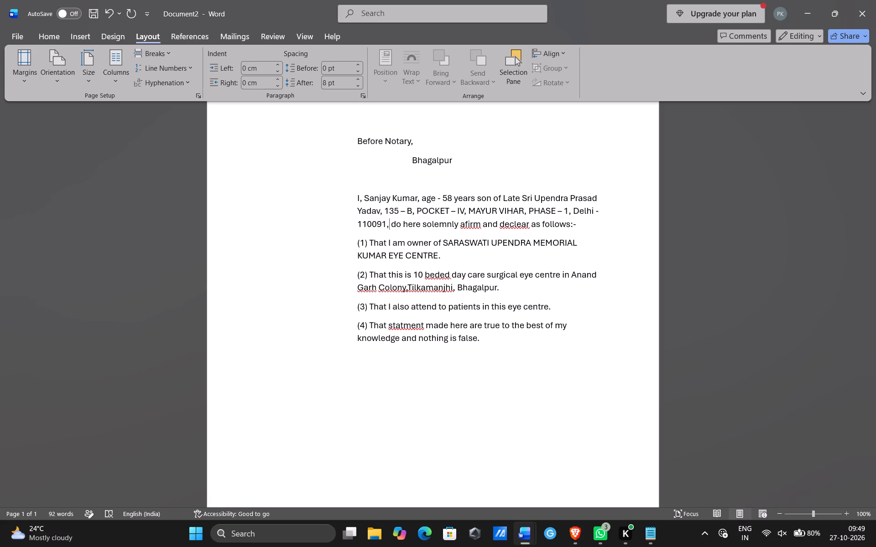
# Correct the misspelled "afirm" to "affirm" in the opening paragraph.
pyautogui.press('Right')
pyautogui.press('Right')
pyautogui.press('Right')
pyautogui.press('Right')
pyautogui.press('Right')
pyautogui.press('Right')
pyautogui.press('Right')
pyautogui.press('Right')
pyautogui.press('Right')
pyautogui.press('Right')
pyautogui.press('Right')
pyautogui.press('Right')
pyautogui.press('Right')
pyautogui.press('Right')
pyautogui.press('Right')
pyautogui.press('Right')
pyautogui.press('Right')
pyautogui.press('Right')
pyautogui.press('Right')
pyautogui.press('Right')
pyautogui.press('f')
# Change the misspelled "declear" to "decare" in the opening paragraph.
pyautogui.press('Right')
pyautogui.press('Right')
pyautogui.press('Right')
pyautogui.press('Right')
pyautogui.press('Right')
pyautogui.press('Right')
pyautogui.press('Right')
pyautogui.press('Right')
pyautogui.press('Right')
pyautogui.press('Right')
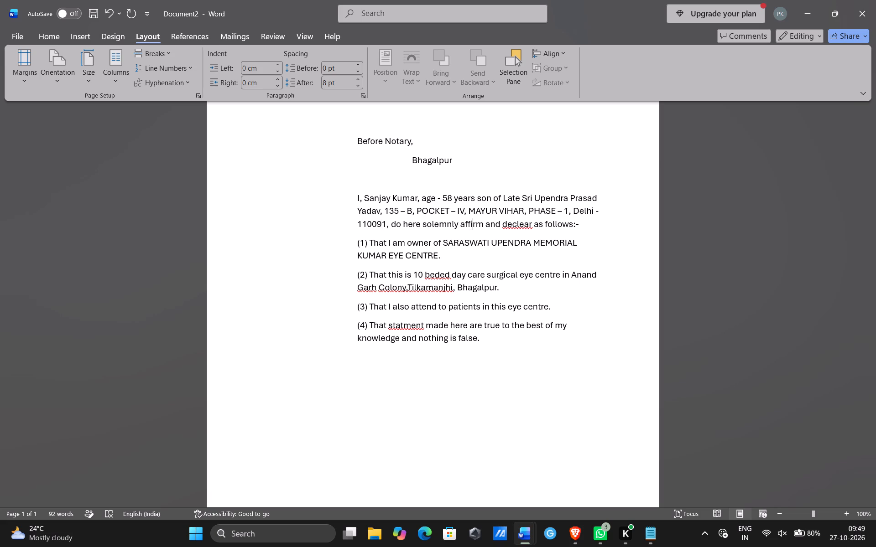
pyautogui.press('Right')
pyautogui.press('Right')
pyautogui.press('BackSpace')
pyautogui.press('Right')
pyautogui.press('BackSpace')
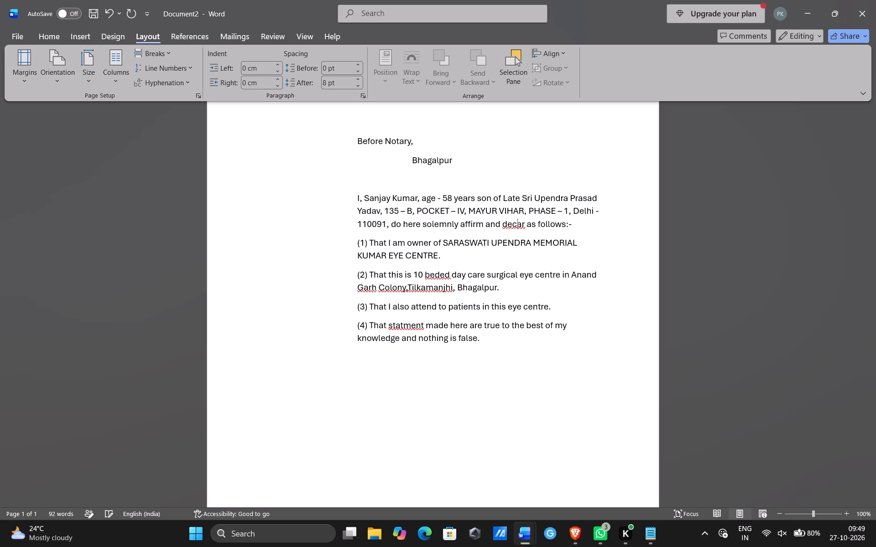
pyautogui.press('Right')
pyautogui.press('Right')
pyautogui.press('e')
# Replace the misspelled "beded" in point (2) with the suggested spelling "bedded".
pyautogui.press('Right')
pyautogui.press('Right')
pyautogui.press('Right')
pyautogui.press('Right')
pyautogui.press('Right')
pyautogui.press('Right')
pyautogui.press('Right')
pyautogui.press('Right')
pyautogui.press('Right')
pyautogui.press('Right')
pyautogui.press('Right')
pyautogui.press('Right')
pyautogui.press('Right')
pyautogui.press('Right')
pyautogui.press('Left')
pyautogui.press('Left')
pyautogui.press('Left')
pyautogui.press('Down')
pyautogui.press('Down')
pyautogui.press('Down')
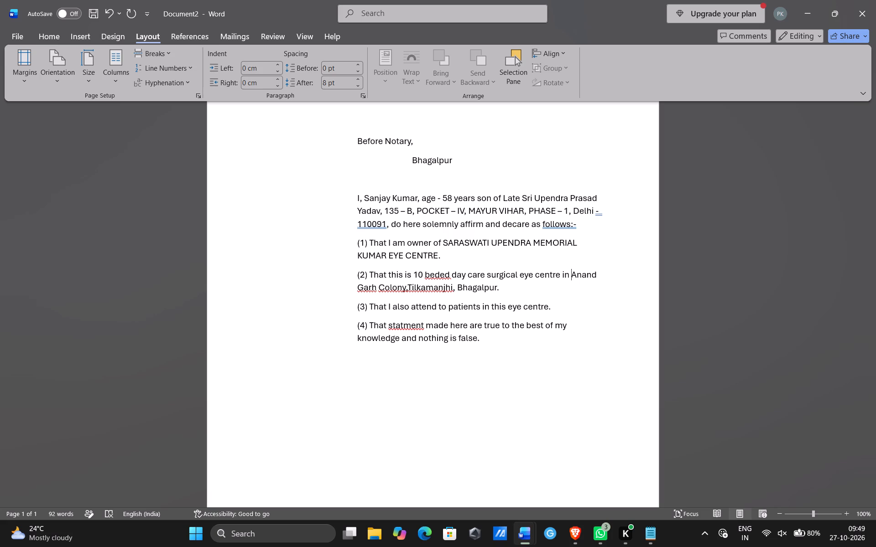
pyautogui.rightClick(434, 276)
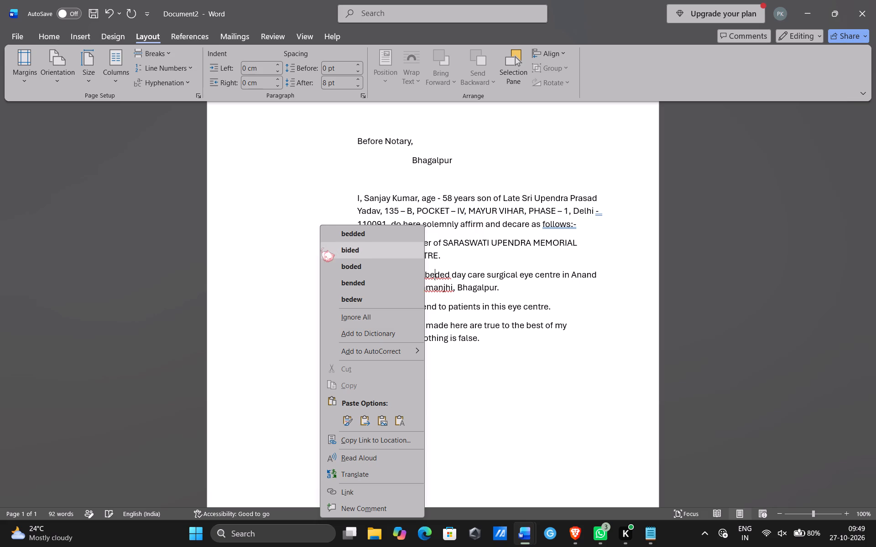
pyautogui.click(349, 236)
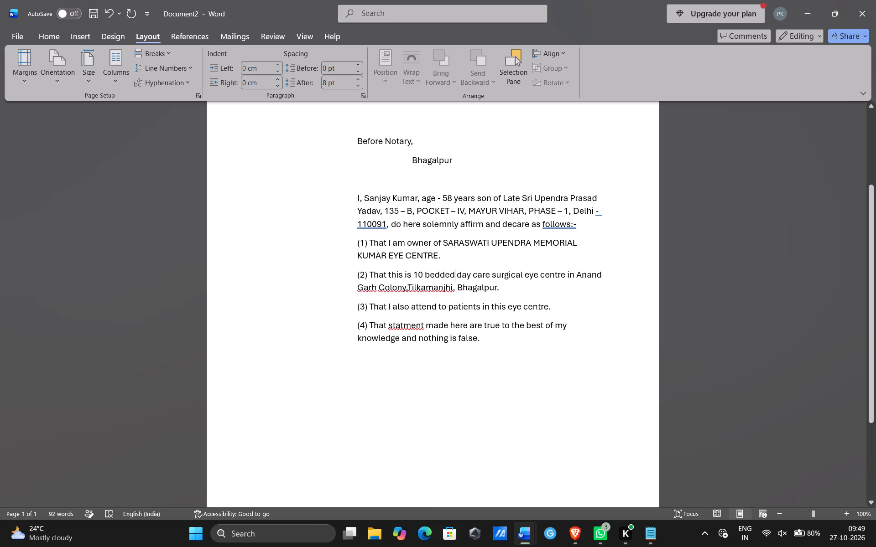
# Insert a space after the comma that follows "Colony" in point (2).
pyautogui.click(407, 287)
pyautogui.press('space')
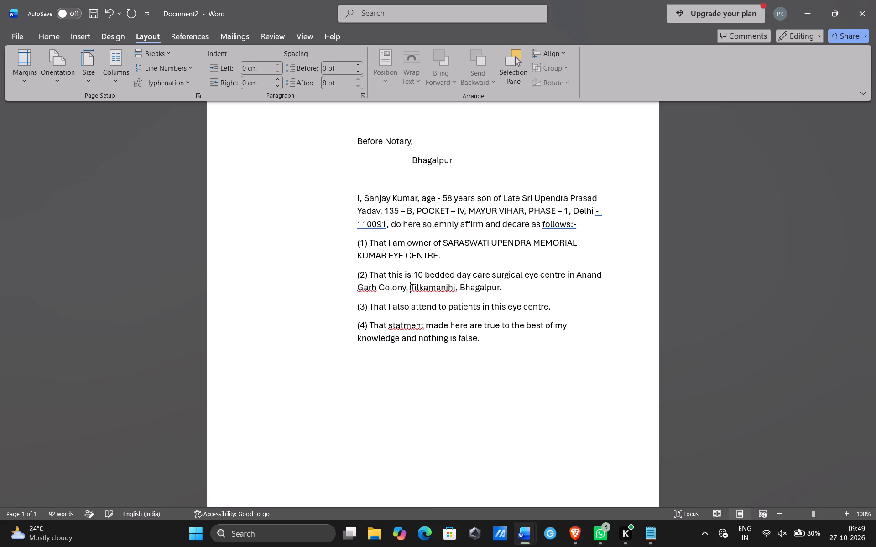
# Replace the misspelled "statment" in point (4) with the suggested spelling "statement".
pyautogui.rightClick(407, 326)
pyautogui.click(367, 94)
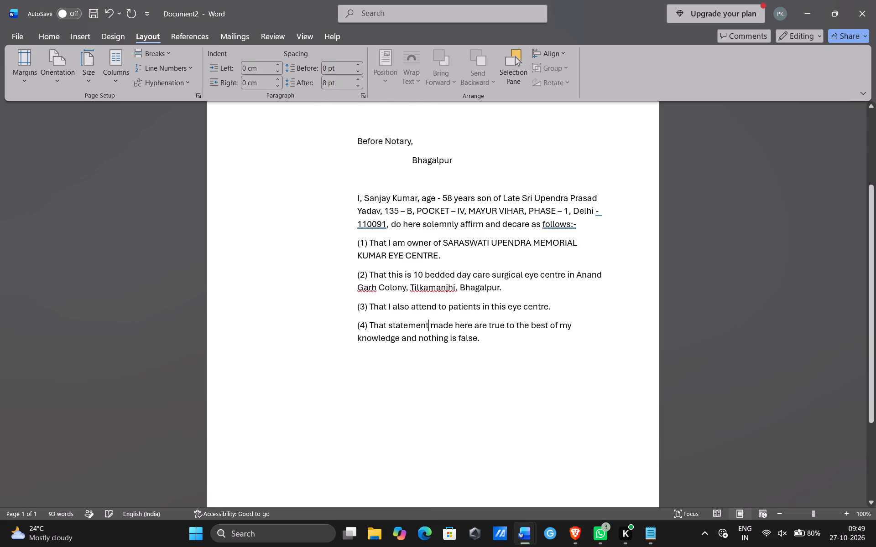
# Switch to the first declaration, Document1, and set the font of its entire text to Times New Roman.
pyautogui.scroll(3, 409, 195)
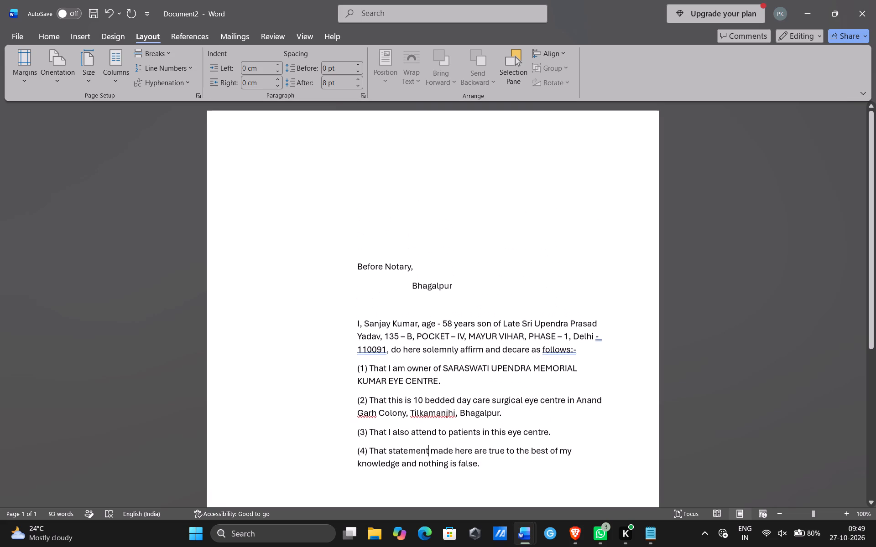
pyautogui.scroll(1, 409, 195)
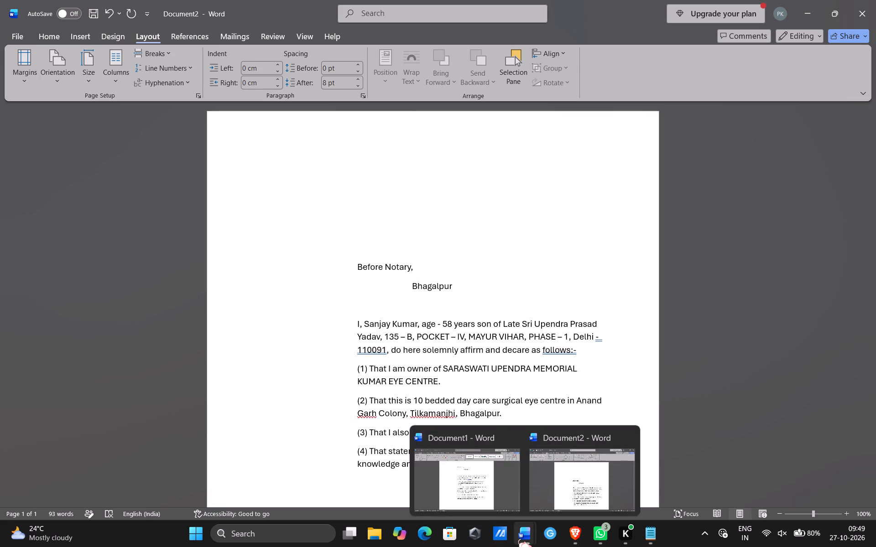
pyautogui.click(474, 486)
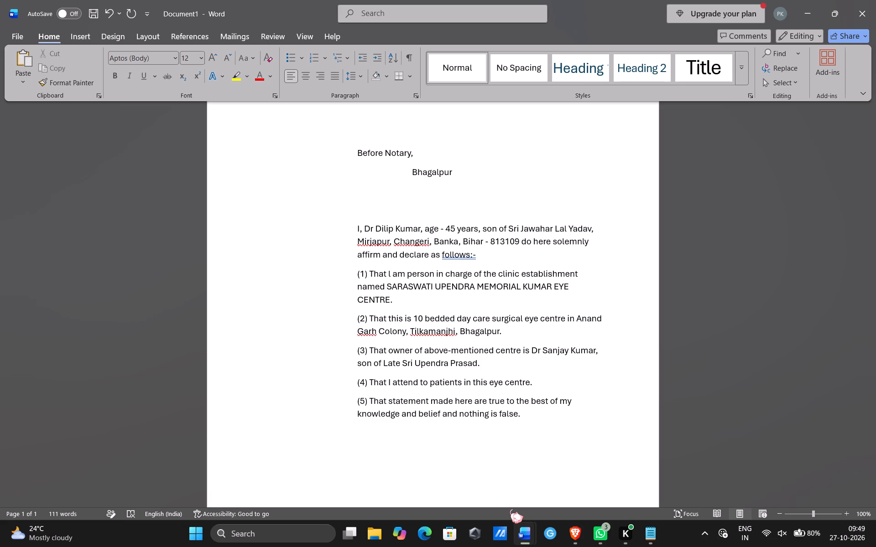
pyautogui.hotkey('ctrl', 'a')
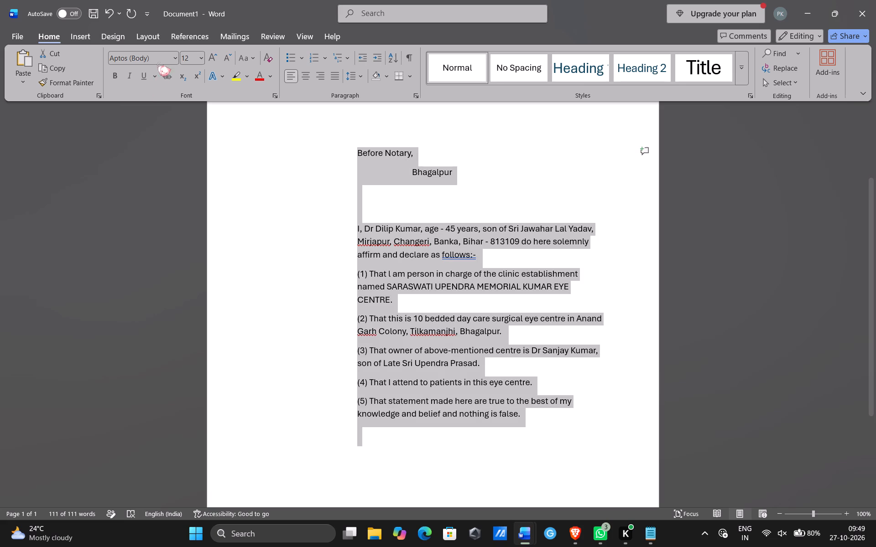
pyautogui.click(158, 62)
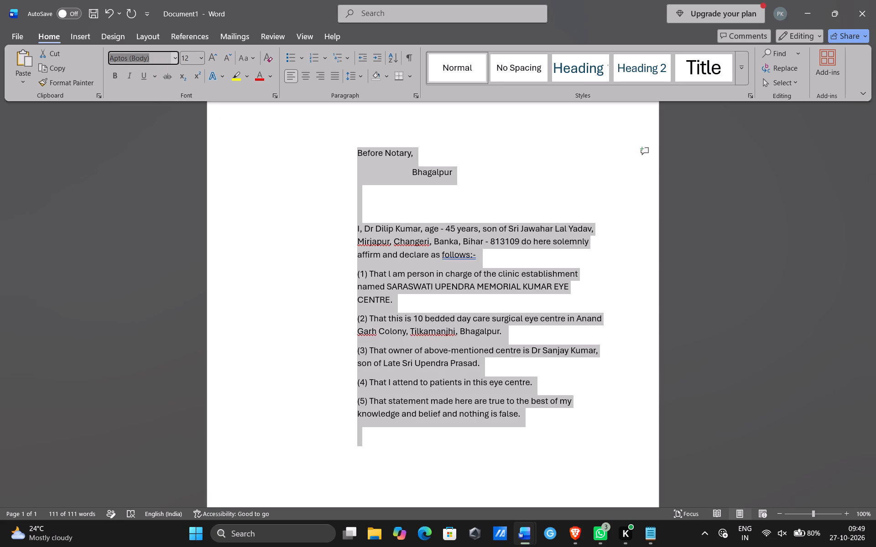
pyautogui.write('times')
pyautogui.press('Return')
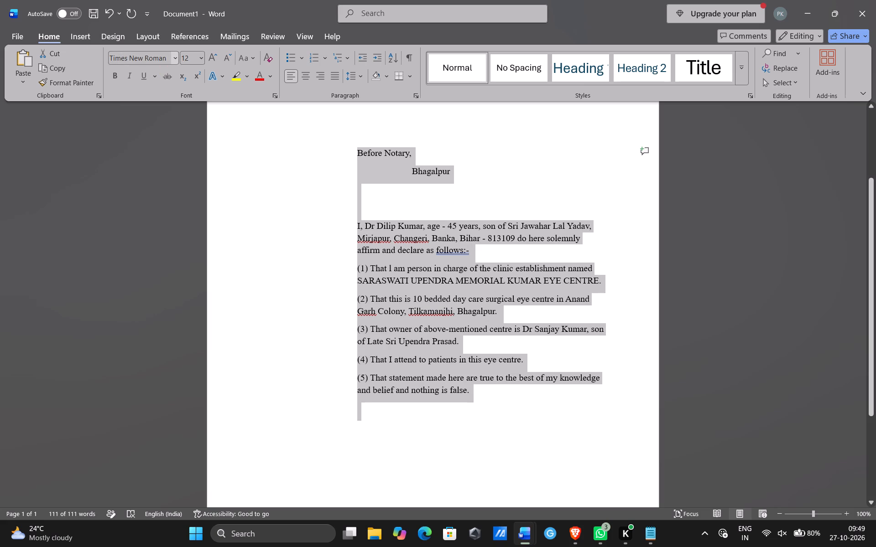
pyautogui.click(326, 89)
pyautogui.click(507, 268)
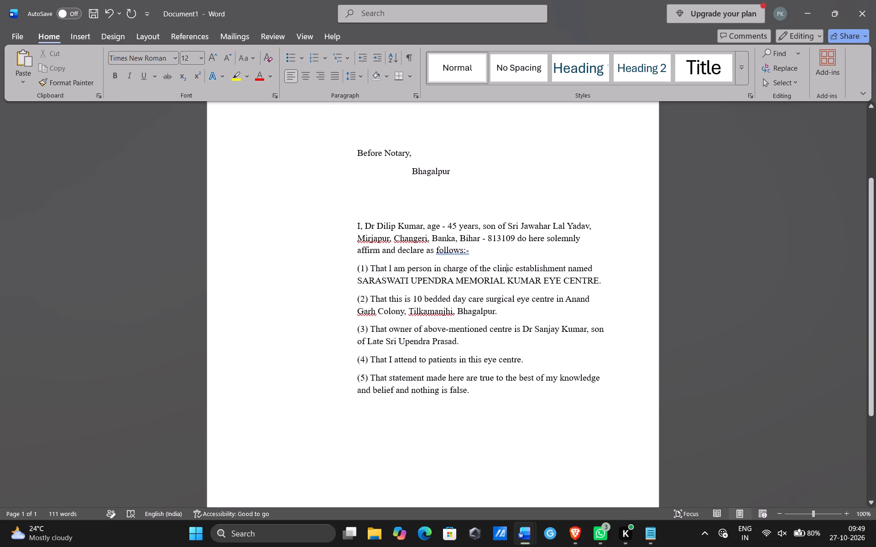
pyautogui.click(455, 344)
pyautogui.press('space')
pyautogui.write('Yadav')
# Insert a full stop after "Dr" in the opening paragraph.
pyautogui.click(374, 227)
pyautogui.press('.')
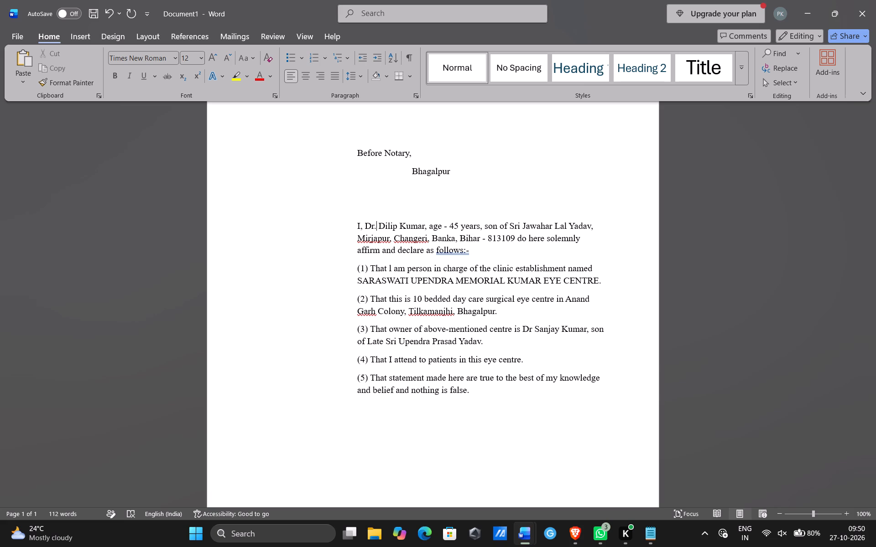
# Accept the suggested punctuation correction "follows: -" at the end of the opening paragraph.
pyautogui.click(450, 252)
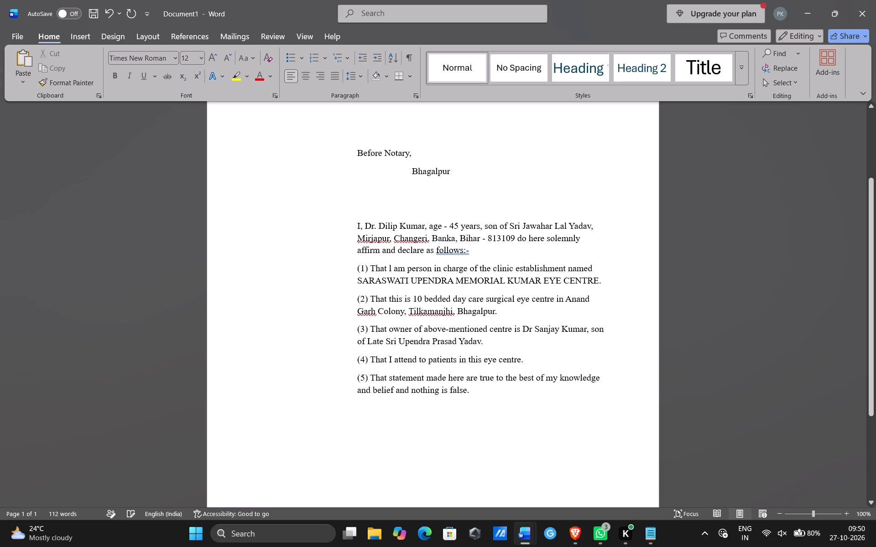
pyautogui.rightClick(458, 251)
pyautogui.click(423, 268)
# Add a signature line below point (5) with an indented "Identified" and a widely spaced "Deponent" on the same line.
pyautogui.scroll(-1, 557, 298)
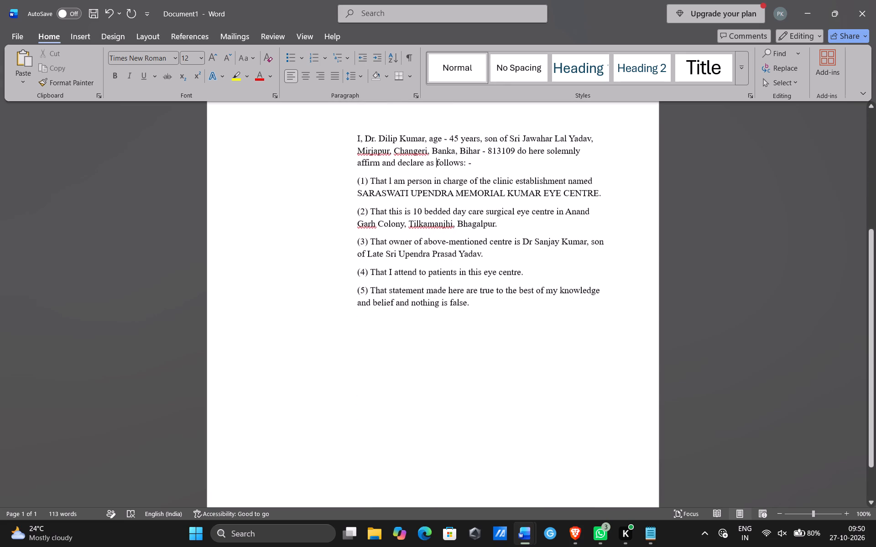
pyautogui.scroll(-1, 557, 298)
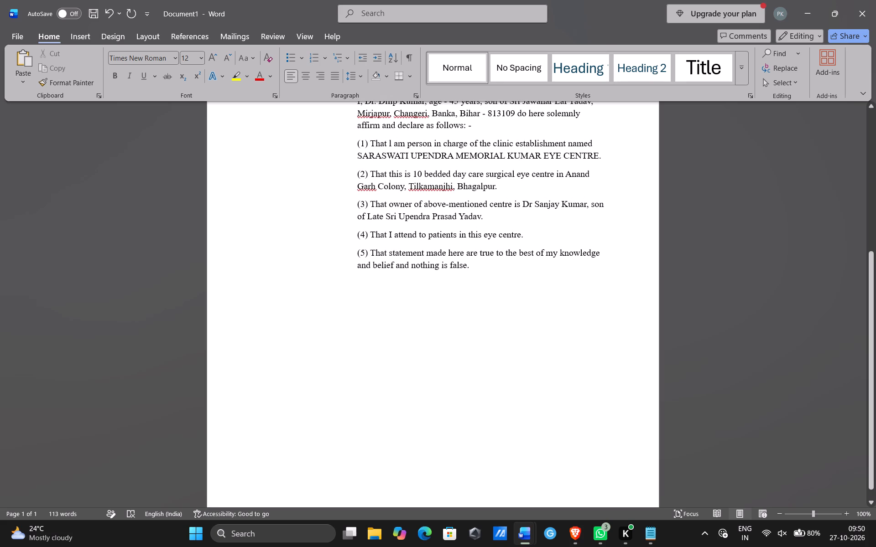
pyautogui.click(503, 270)
pyautogui.press('Return')
pyautogui.press('Return')
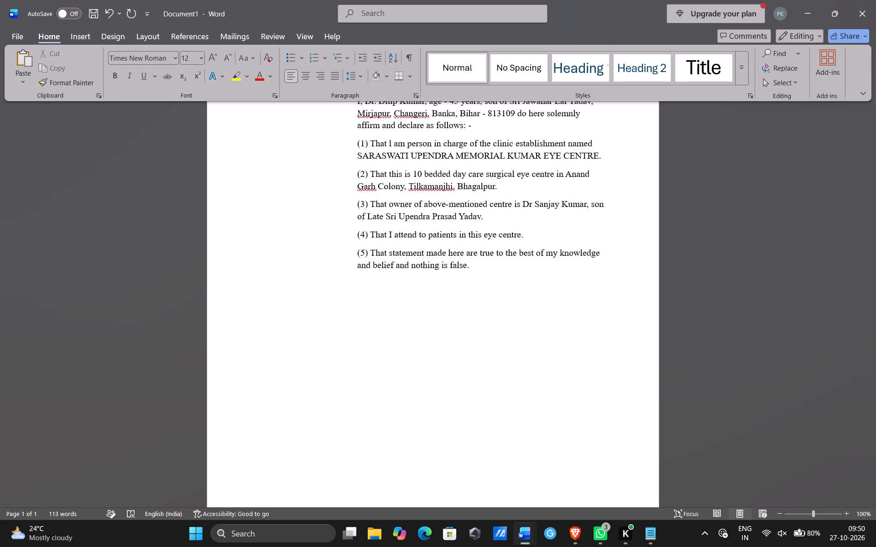
# Add "Deponent" on the line below point (5) and indent it by two tab stops.
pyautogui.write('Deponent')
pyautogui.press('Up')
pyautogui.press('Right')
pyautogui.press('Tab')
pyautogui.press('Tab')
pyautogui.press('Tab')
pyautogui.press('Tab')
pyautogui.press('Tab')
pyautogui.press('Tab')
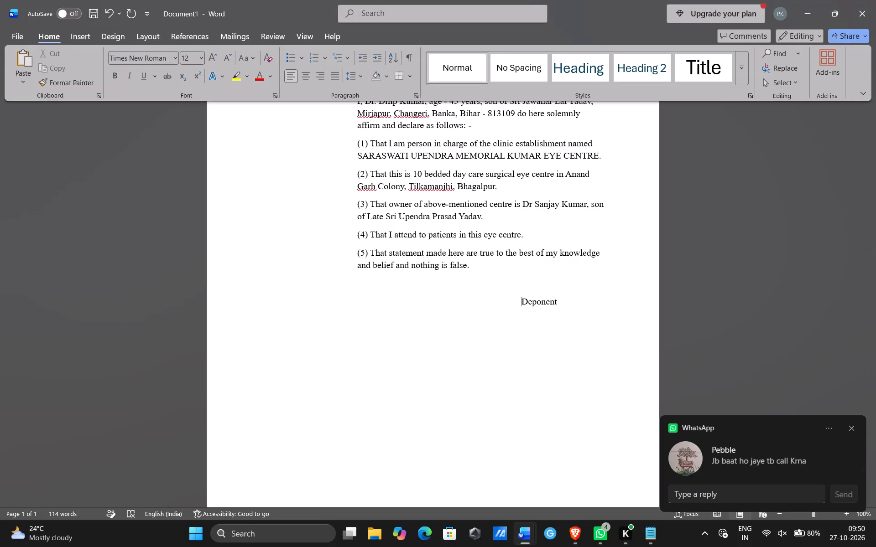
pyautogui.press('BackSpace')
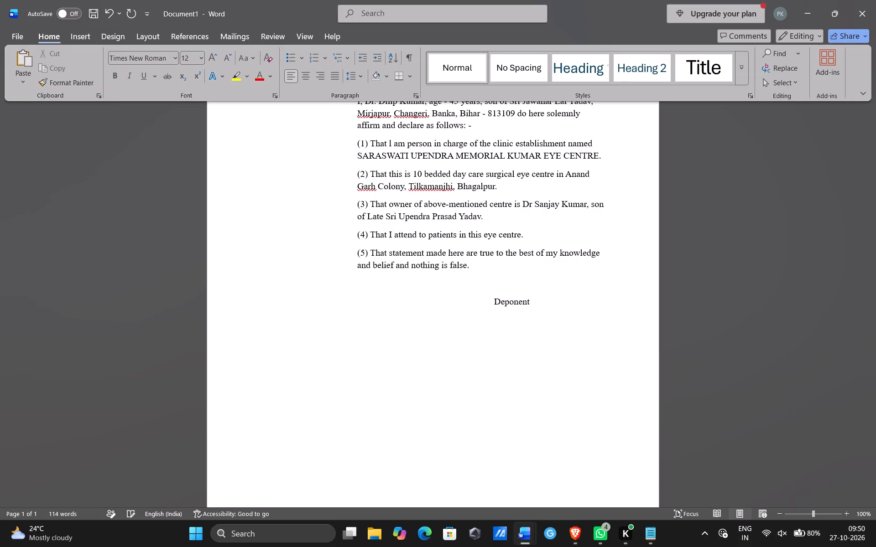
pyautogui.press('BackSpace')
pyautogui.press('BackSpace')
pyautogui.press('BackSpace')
# Insert "Identified" before "Deponent" on the signature line and separate the two words with four tabs.
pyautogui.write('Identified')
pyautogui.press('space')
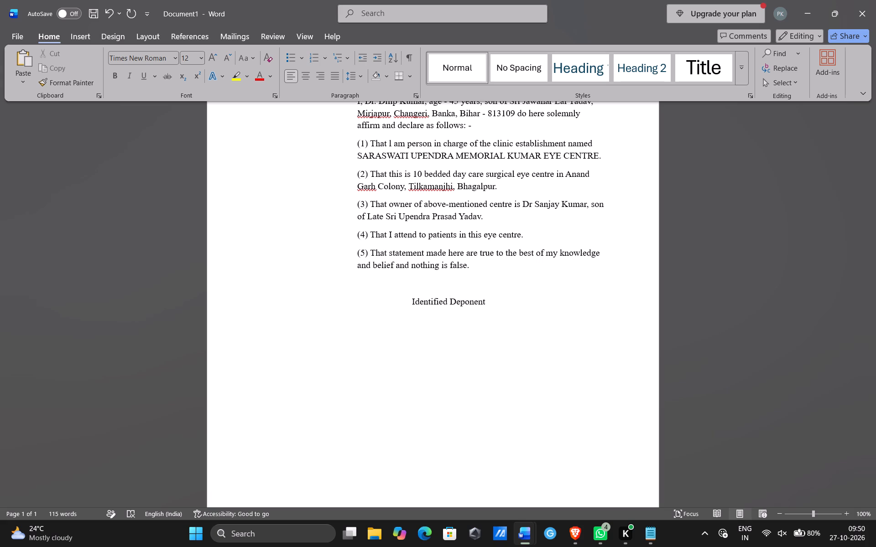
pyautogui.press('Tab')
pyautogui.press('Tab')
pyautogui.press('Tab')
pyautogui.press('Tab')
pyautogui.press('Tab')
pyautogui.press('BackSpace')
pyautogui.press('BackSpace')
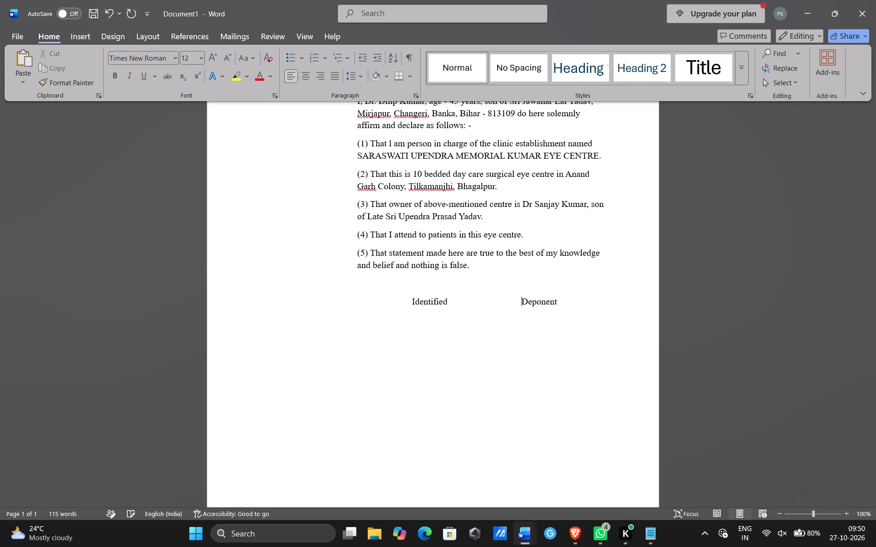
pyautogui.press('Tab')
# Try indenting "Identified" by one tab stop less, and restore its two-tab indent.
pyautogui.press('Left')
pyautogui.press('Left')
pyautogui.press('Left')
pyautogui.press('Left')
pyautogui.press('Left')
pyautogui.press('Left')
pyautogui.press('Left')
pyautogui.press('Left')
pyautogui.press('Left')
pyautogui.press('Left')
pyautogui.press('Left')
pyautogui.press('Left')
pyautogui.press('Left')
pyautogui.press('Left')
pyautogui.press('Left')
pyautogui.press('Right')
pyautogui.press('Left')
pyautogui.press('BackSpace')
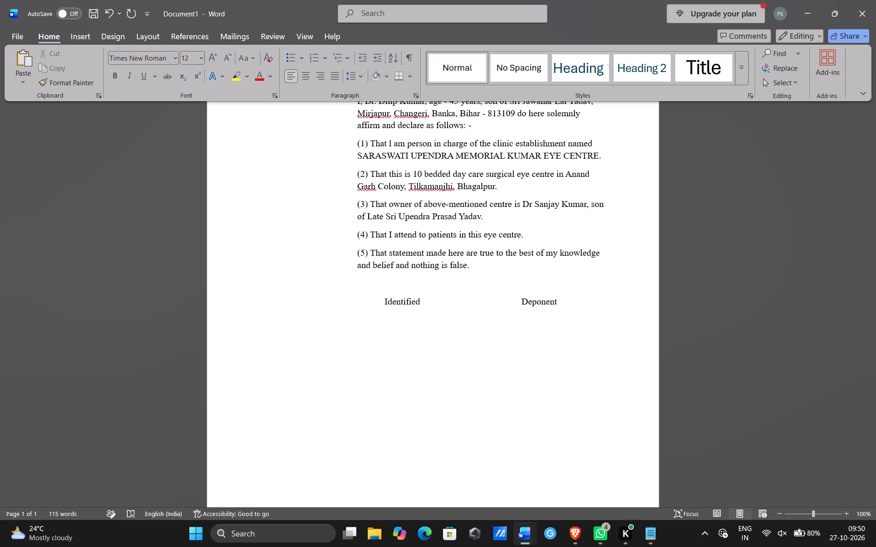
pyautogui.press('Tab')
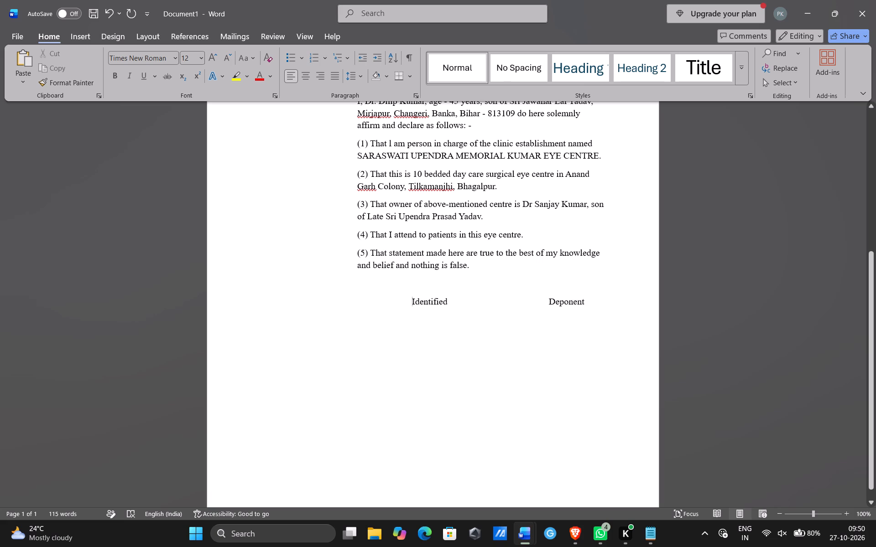
# Add the word "By" on its own line below the signature line, indented to sit centred beneath "Identified".
pyautogui.click(459, 331)
pyautogui.press('Return')
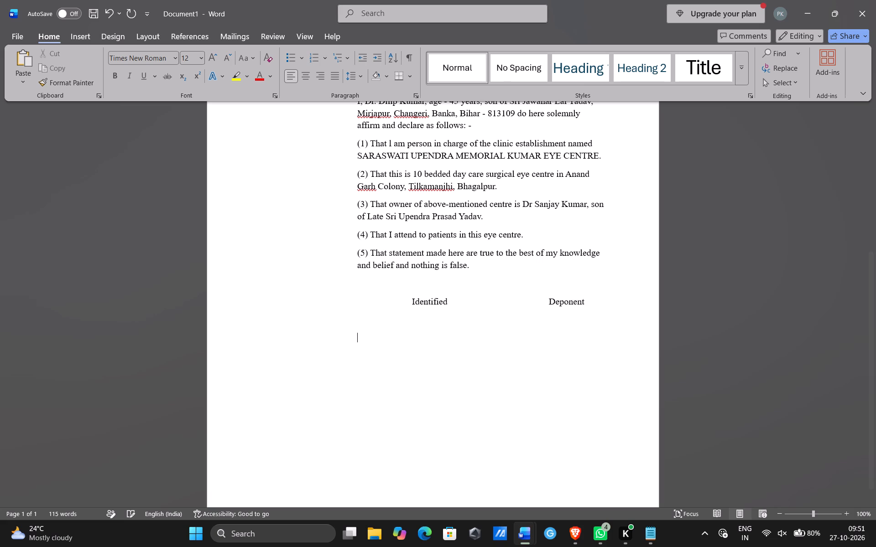
pyautogui.press('Tab')
pyautogui.press('Tab')
pyautogui.press('Tab')
pyautogui.press('F11')
pyautogui.press('BackSpace')
pyautogui.press('space')
pyautogui.press('space')
pyautogui.press('space')
pyautogui.press('space')
pyautogui.press('space')
pyautogui.press('space')
pyautogui.write('by')
pyautogui.press('Return')
pyautogui.press('Return')
# Remove the extra blank lines after "By" and change the word to lowercase "by".
pyautogui.press('BackSpace')
pyautogui.press('BackSpace')
pyautogui.press('Left')
pyautogui.press('BackSpace')
pyautogui.press('b')
pyautogui.press('Right')
# Add "Advocate" a few lines below "by" and indent it so that it sits centred beneath that word.
pyautogui.press('Return')
pyautogui.press('Return')
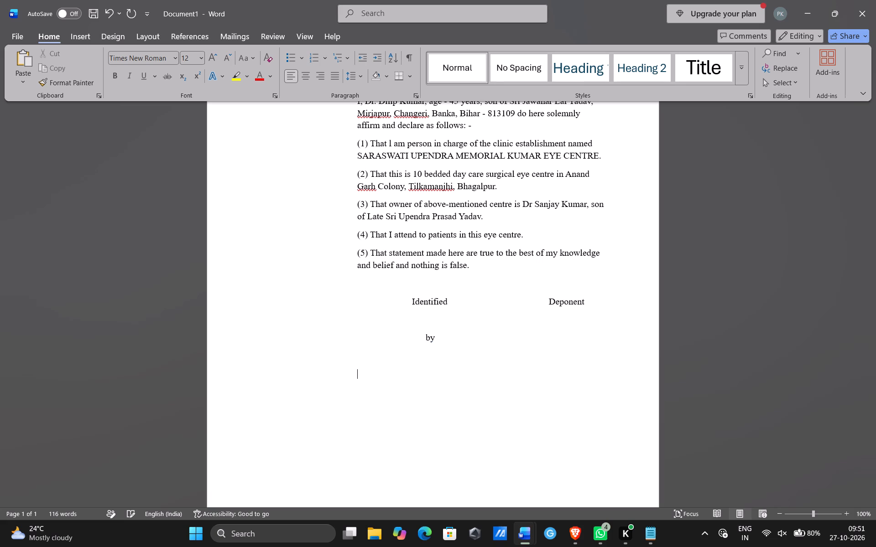
pyautogui.press('Return')
pyautogui.write('Advocs')
pyautogui.press('BackSpace')
pyautogui.write('ate')
pyautogui.press('Up')
pyautogui.press('Right')
pyautogui.press('Tab')
pyautogui.press('Tab')
pyautogui.press('Tab')
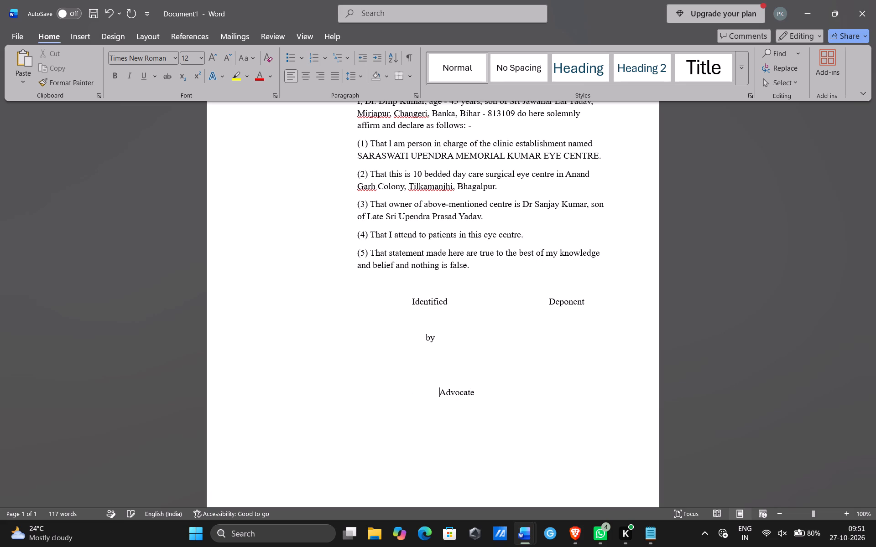
pyautogui.press('BackSpace')
pyautogui.press('space')
# Examine the whole-page layout of the first declaration, including its notary heading, body text and signature block.
pyautogui.keyDown('ctrl'); pyautogui.scroll(-2, 552, 284); pyautogui.keyUp('ctrl')
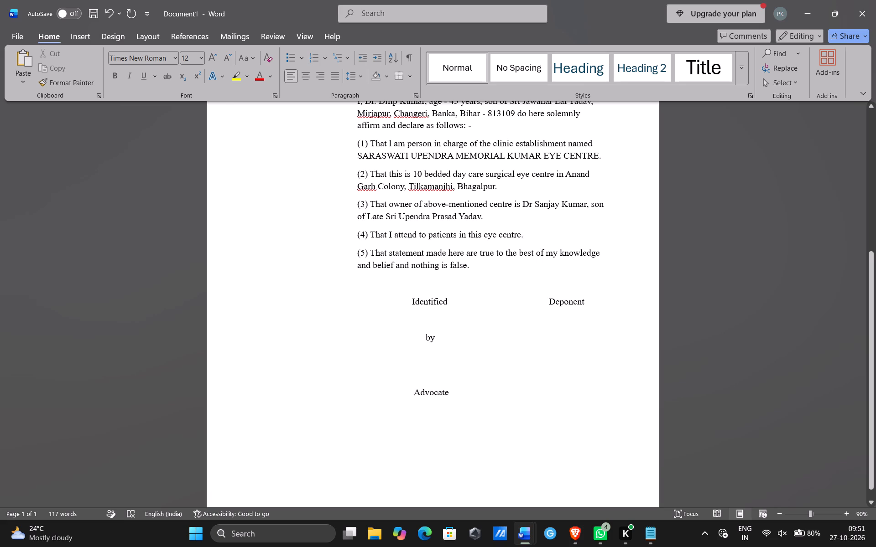
pyautogui.keyDown('ctrl'); pyautogui.scroll(-2, 552, 284); pyautogui.keyUp('ctrl')
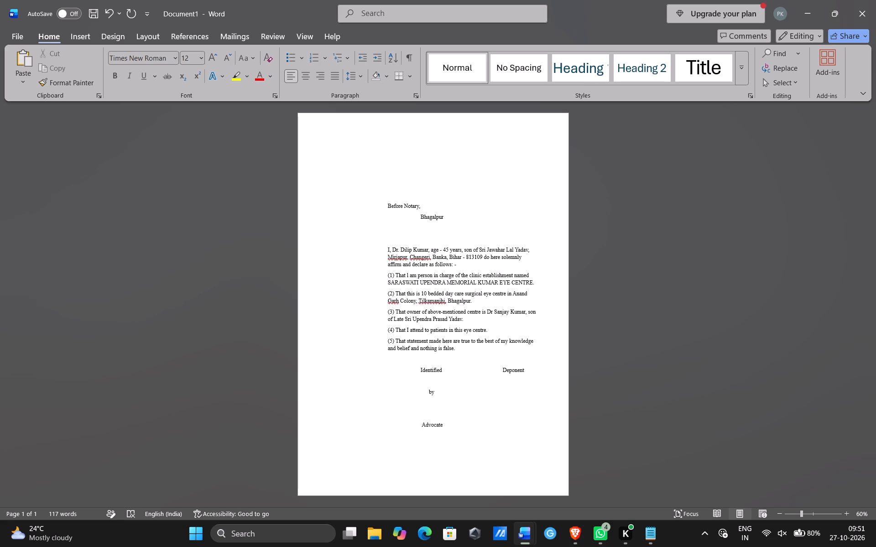
pyautogui.scroll(1, 492, 261)
pyautogui.keyDown('ctrl'); pyautogui.scroll(6, 492, 261); pyautogui.keyUp('ctrl')
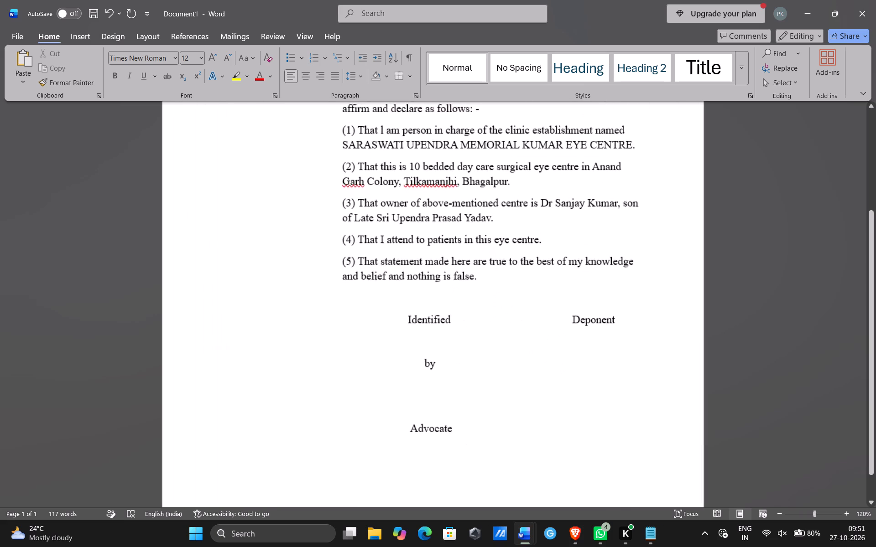
pyautogui.scroll(1, 492, 261)
pyautogui.rightClick(492, 261)
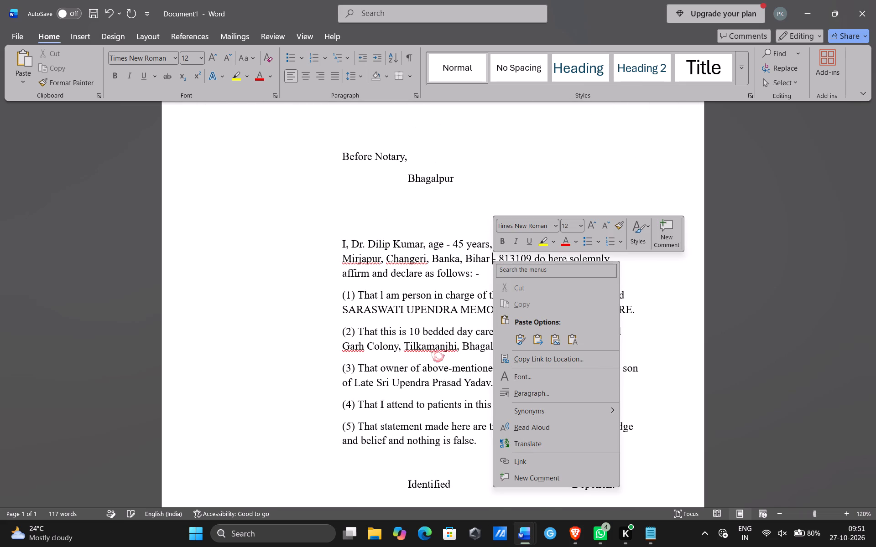
pyautogui.click(432, 349)
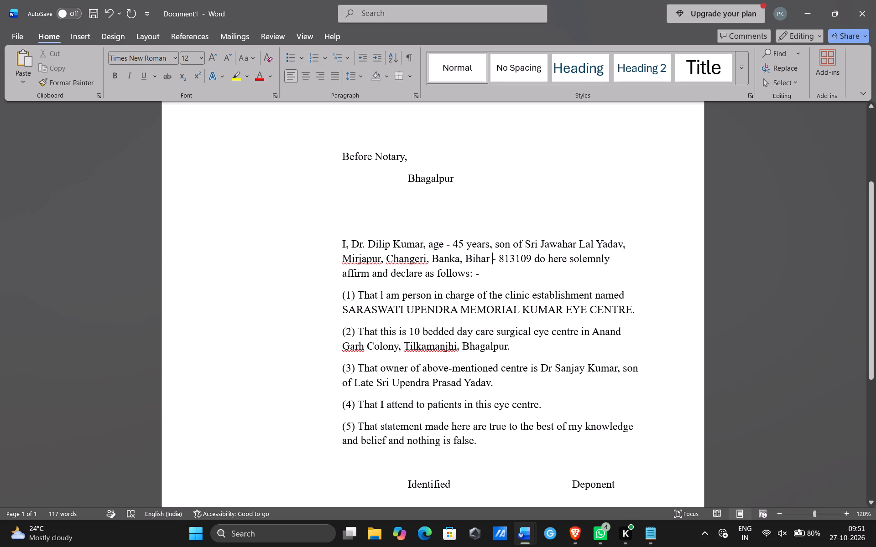
# Insert a full stop after "Dr" in point (3).
pyautogui.click(551, 369)
pyautogui.press('.')
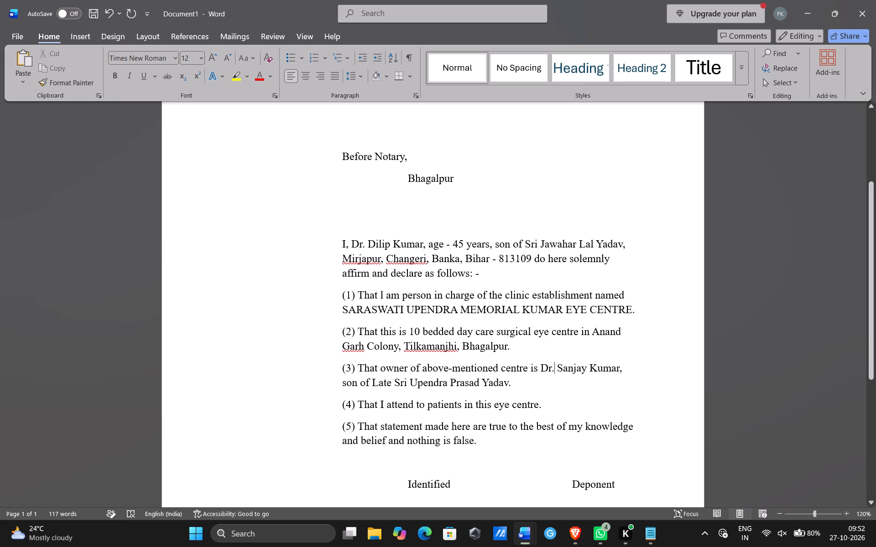
# In the second declaration, Document2, add "Dr." before the declarant's name and a comma after "years" in the opening paragraph.
pyautogui.scroll(-1, 438, 302)
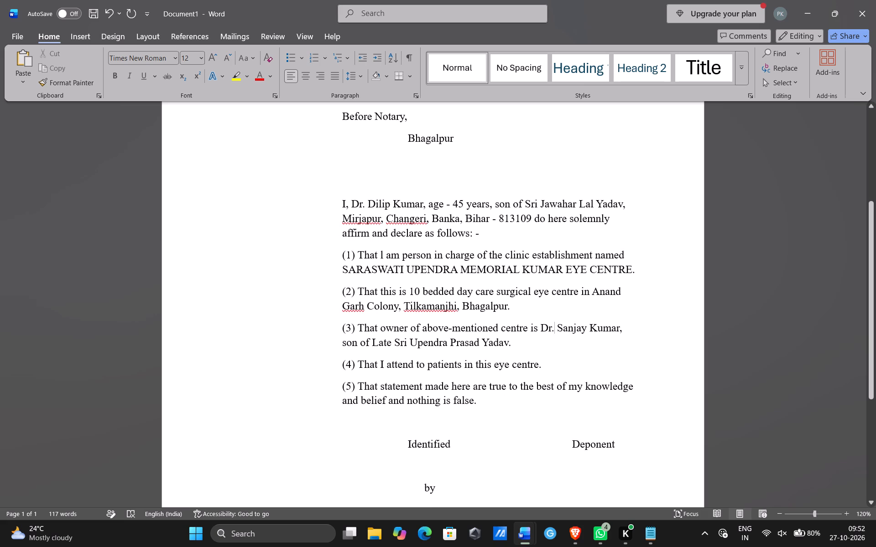
pyautogui.scroll(-1, 466, 344)
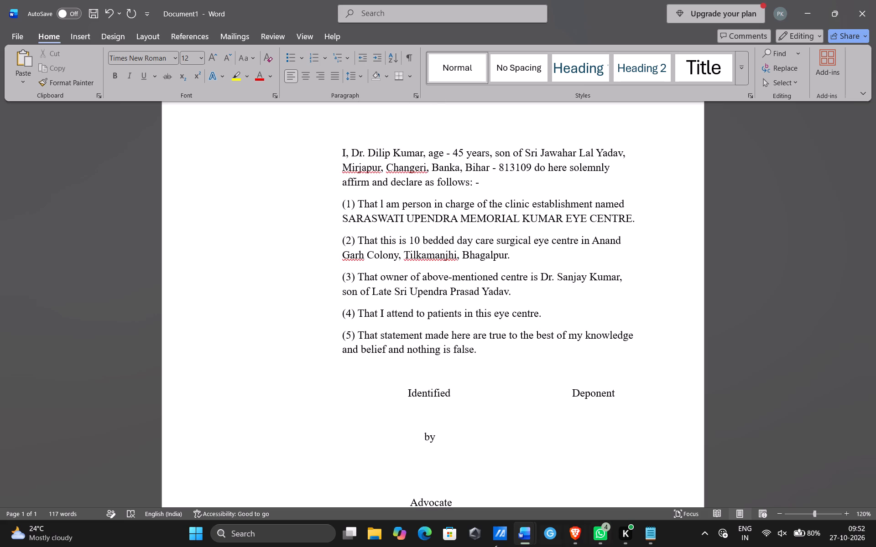
pyautogui.click(583, 495)
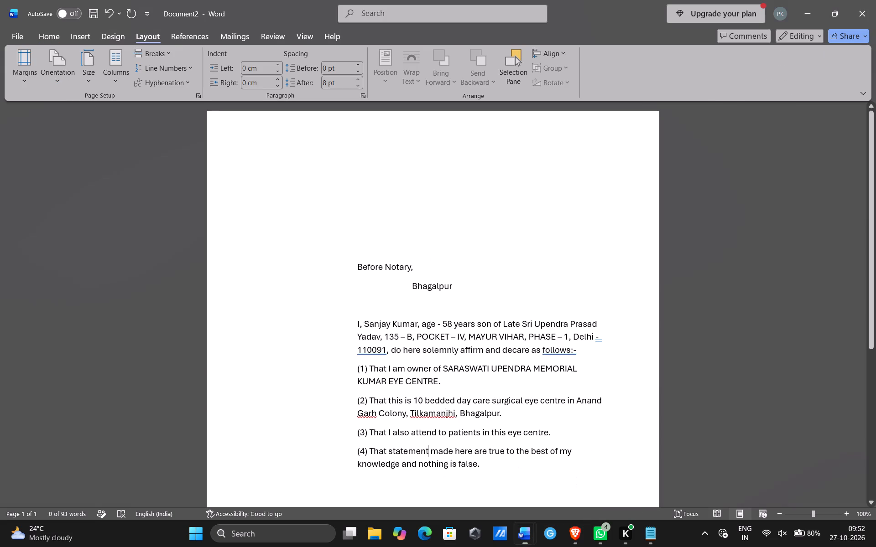
# In Document2's opening paragraph, add a comma after "years" and insert "Dr." before the declarant's name.
pyautogui.scroll(1, 539, 423)
pyautogui.click(452, 325)
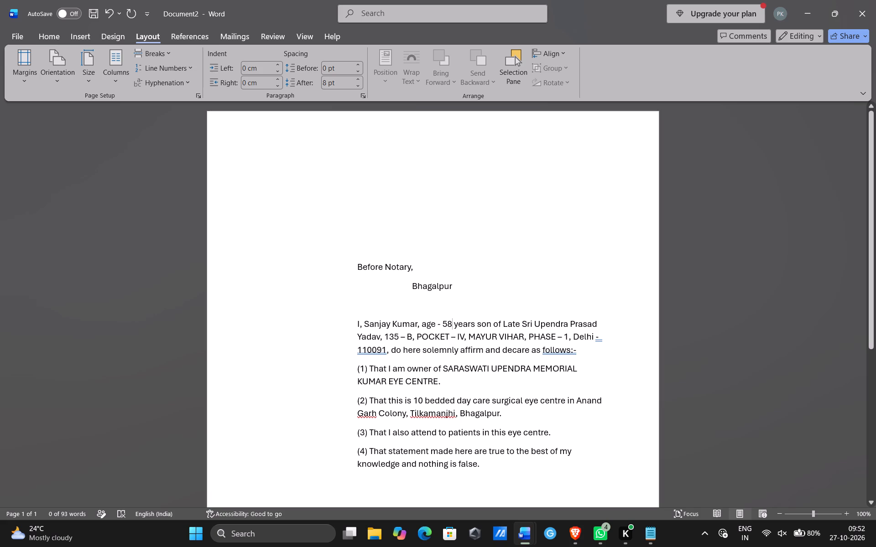
pyautogui.click(474, 324)
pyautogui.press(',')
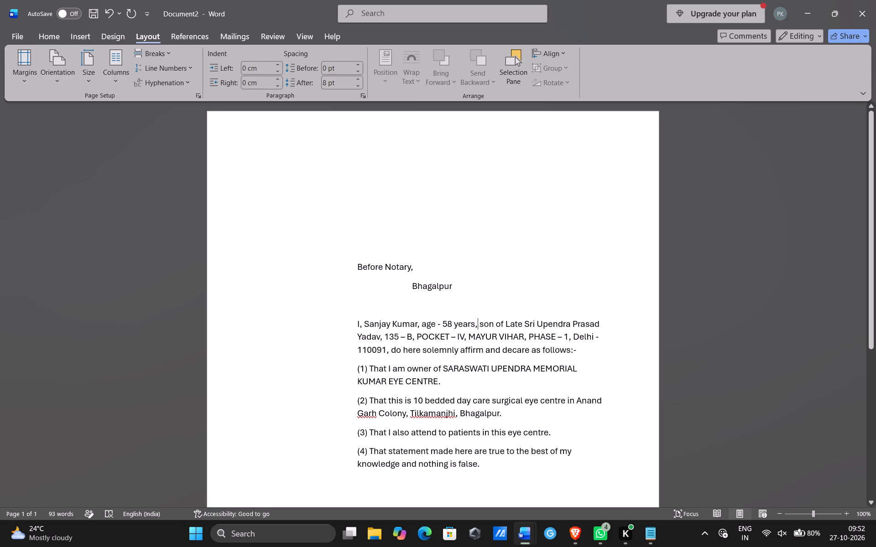
pyautogui.click(573, 350)
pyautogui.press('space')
pyautogui.click(362, 324)
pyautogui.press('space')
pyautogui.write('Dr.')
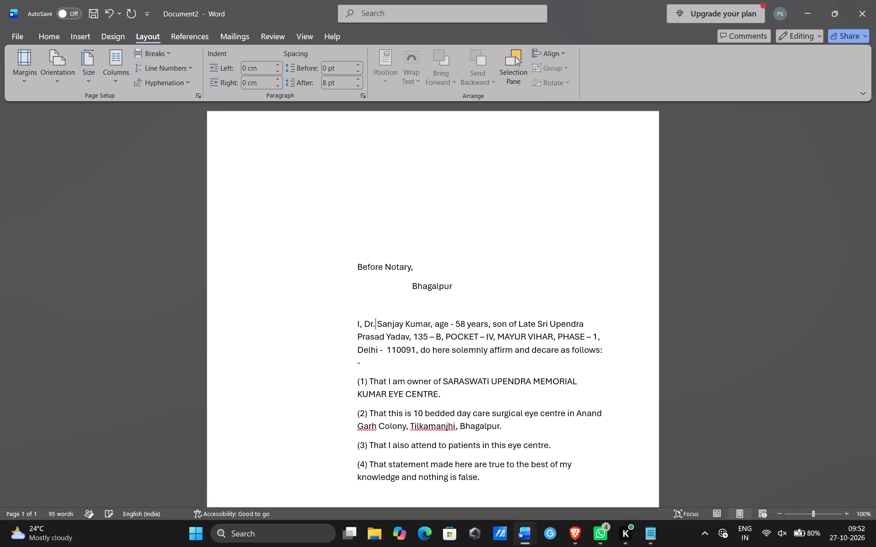
# Tidy the opening paragraph's spacing: apply the suggested correction at the postal code and remove the space between "follows:" and its dash.
pyautogui.click(397, 351)
pyautogui.rightClick(397, 351)
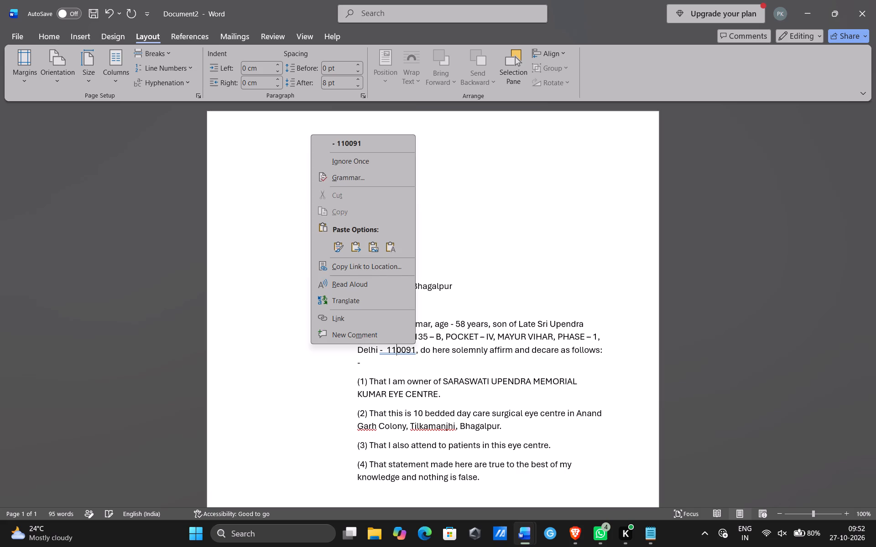
pyautogui.click(356, 140)
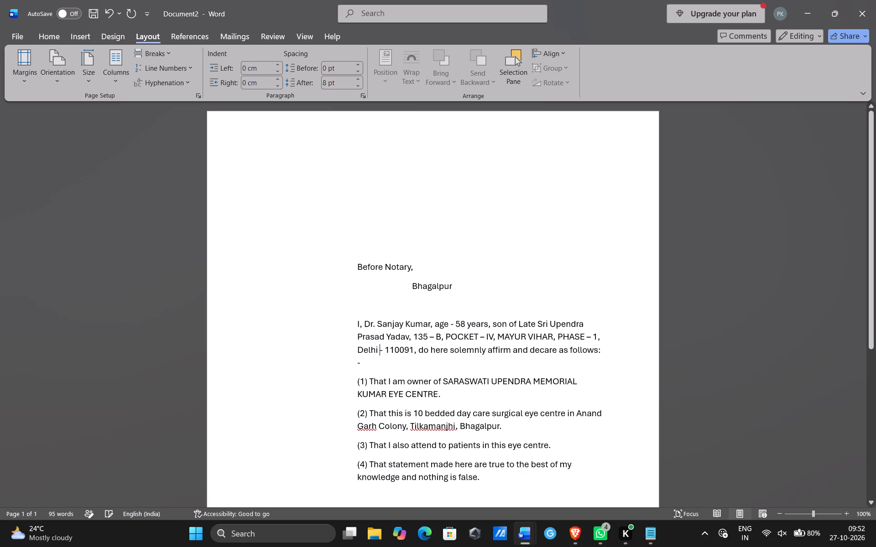
pyautogui.scroll(-1, 470, 357)
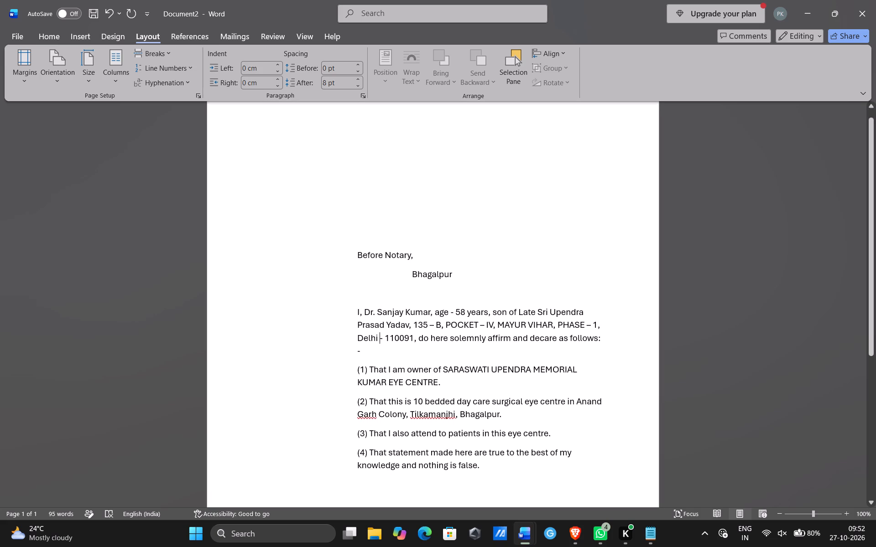
pyautogui.click(357, 351)
pyautogui.press('BackSpace')
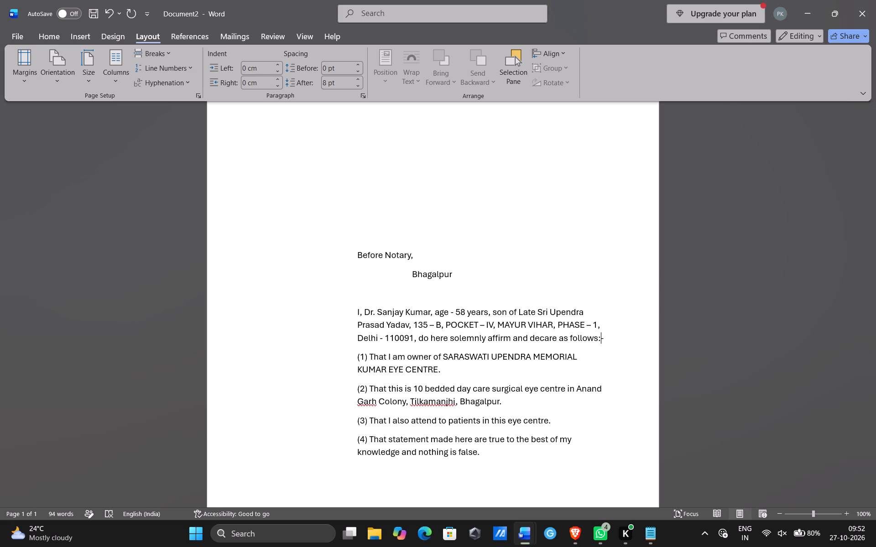
pyautogui.scroll(-1, 390, 382)
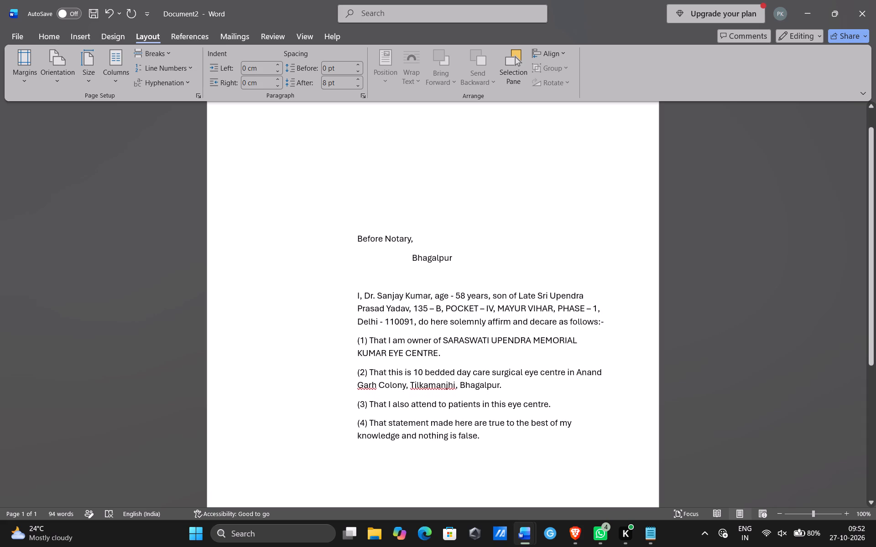
# Insert "the" before "owner" in point (1).
pyautogui.click(405, 338)
pyautogui.press('space')
pyautogui.write('the')
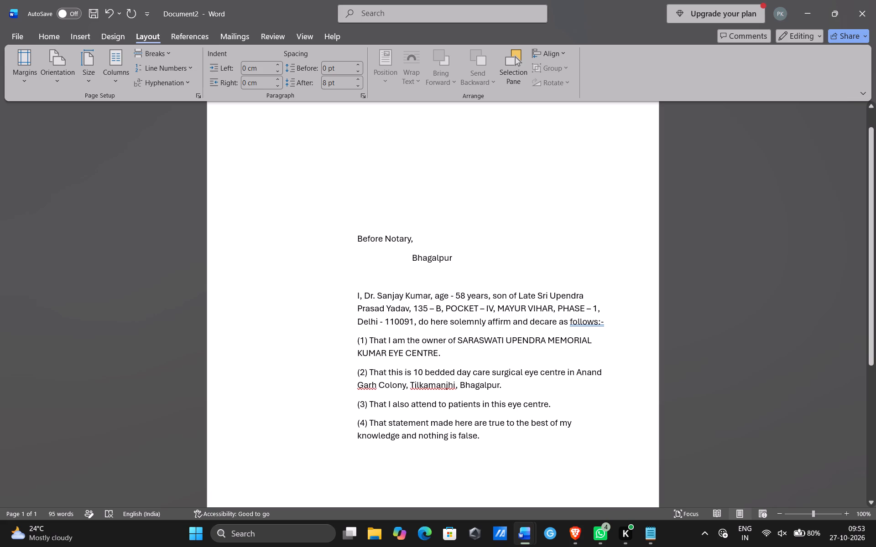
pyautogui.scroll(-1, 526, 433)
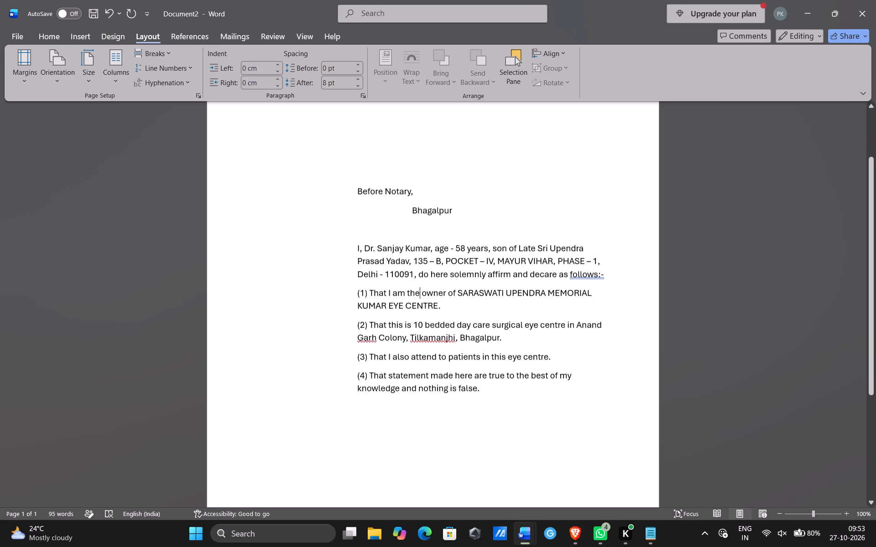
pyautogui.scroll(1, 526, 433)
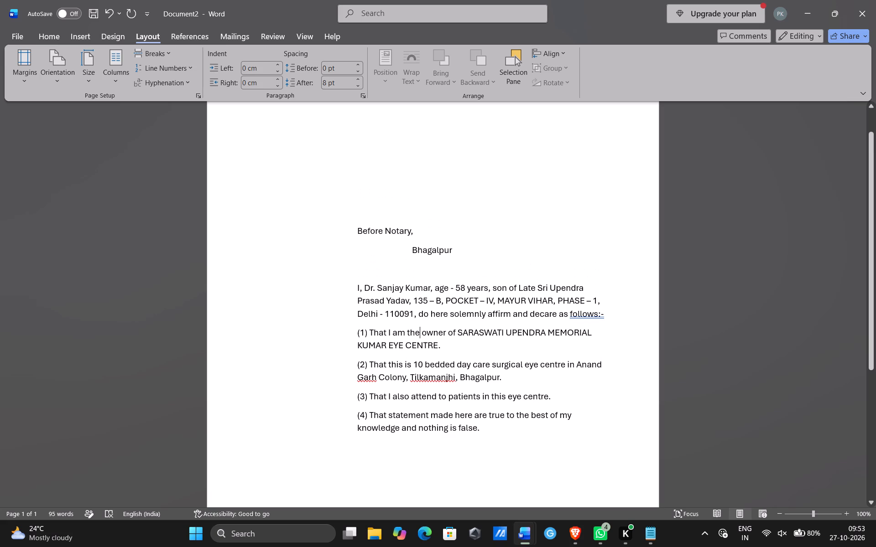
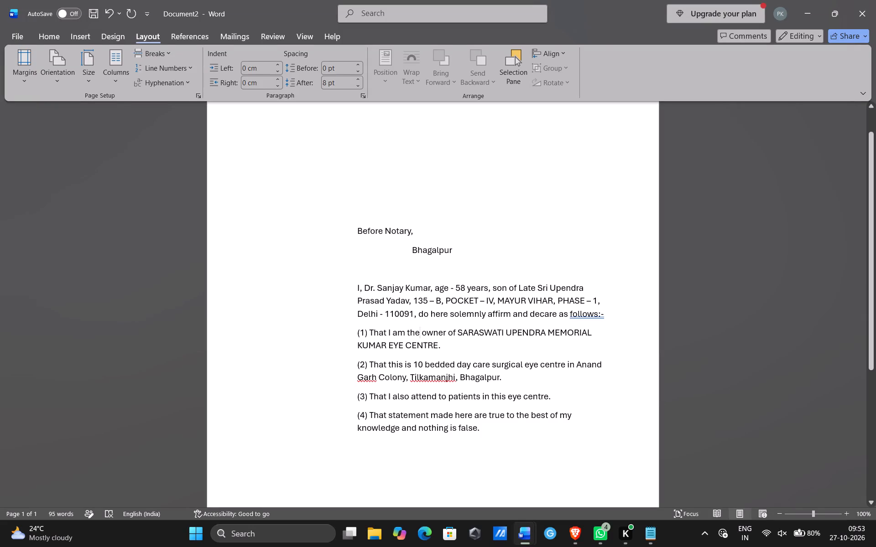
# Replace the long dash before "IV" in the opening paragraph's address with a short hyphen.
pyautogui.click(483, 301)
pyautogui.press('BackSpace')
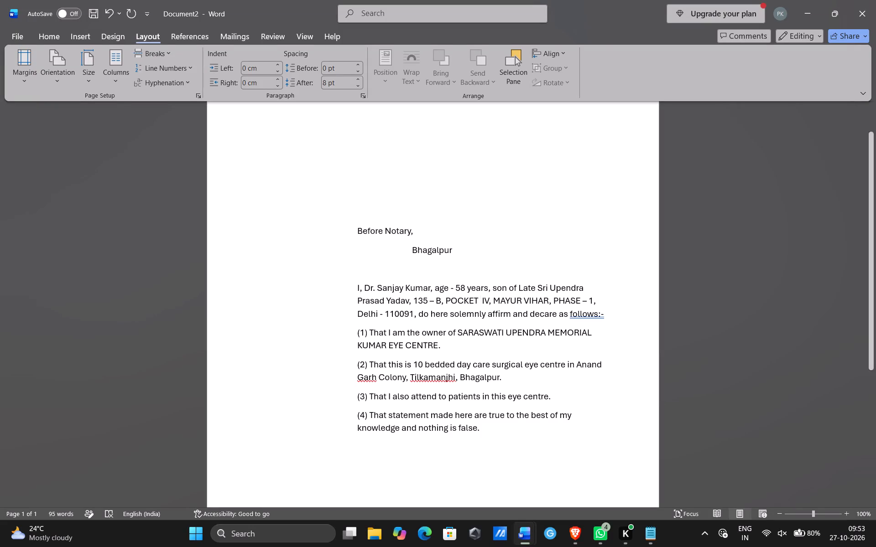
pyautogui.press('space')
pyautogui.press('BackSpace')
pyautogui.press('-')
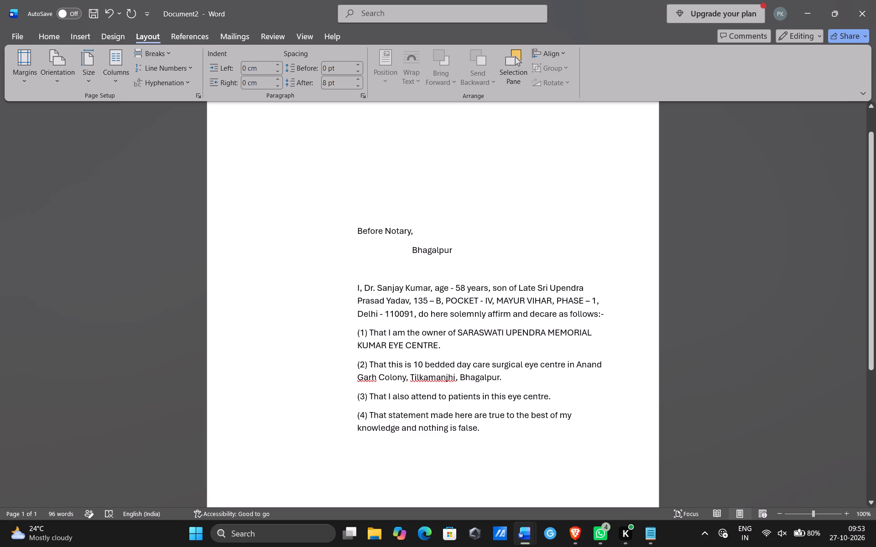
# Copy the signature block with Identified by, Advocate and Deponent, including its blank lines, from Document1 and return to Document2.
pyautogui.click(448, 464)
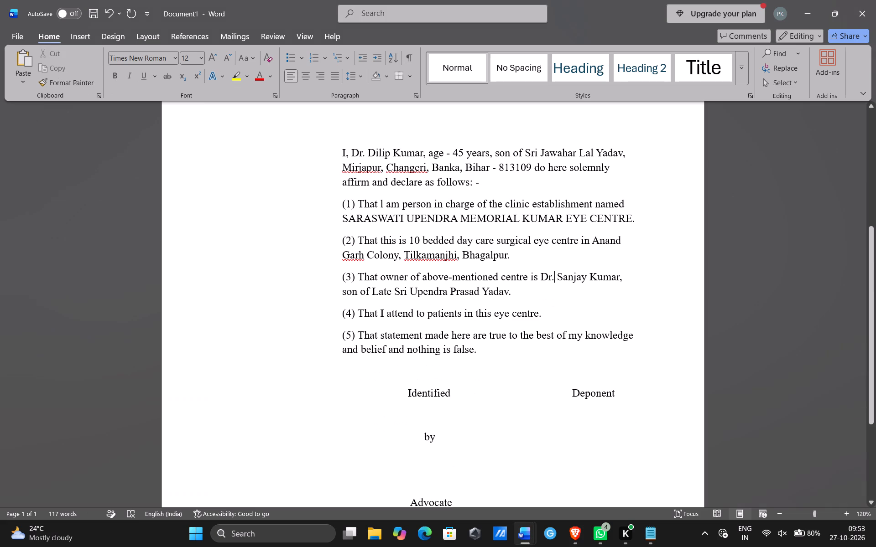
pyautogui.scroll(-1, 371, 386)
pyautogui.moveTo(345, 228); pyautogui.dragTo(533, 430)
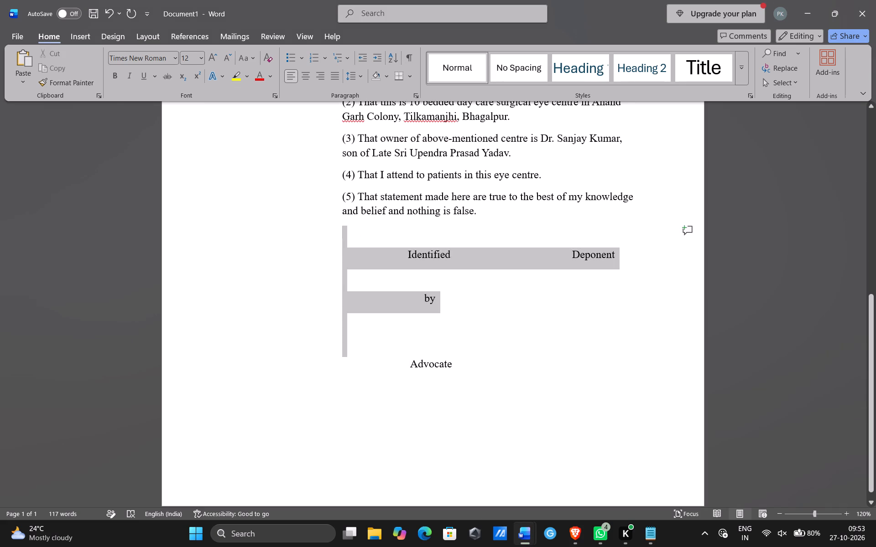
pyautogui.moveTo(533, 430); pyautogui.dragTo(533, 430)
pyautogui.hotkey('ctrl', 'c')
pyautogui.hotkey('ctrl', 'c')
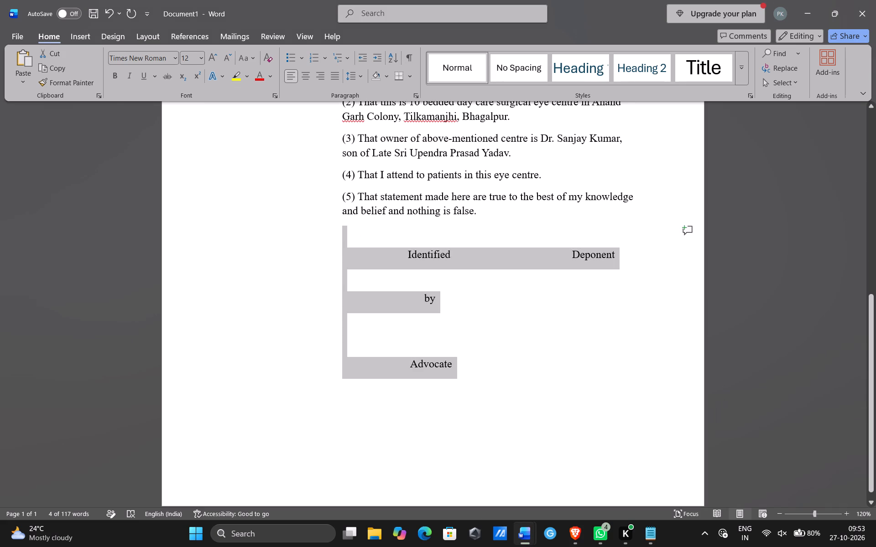
pyautogui.click(533, 430)
pyautogui.click(552, 459)
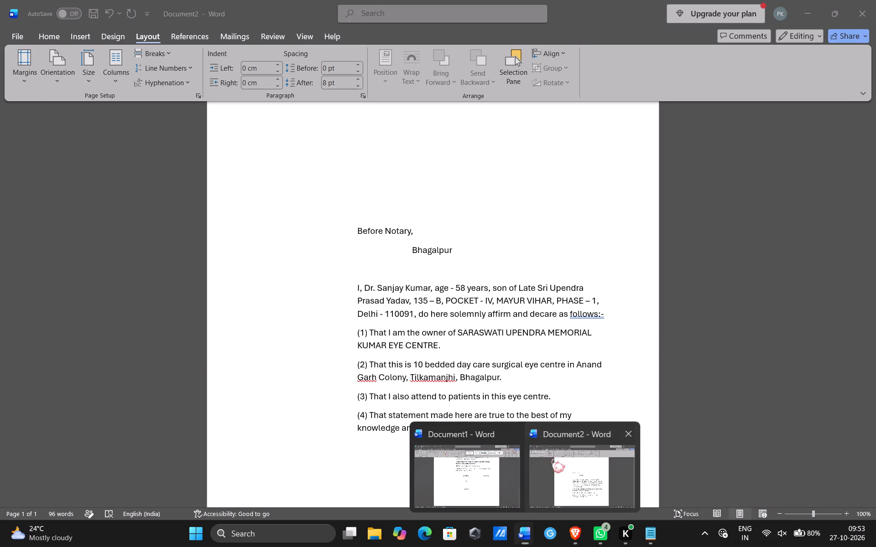
# Paste the copied "Identified by Advocate" and "Deponent" signature block below point (4) in Document2, leaving one blank line above it.
pyautogui.scroll(-1, 504, 403)
pyautogui.click(489, 317)
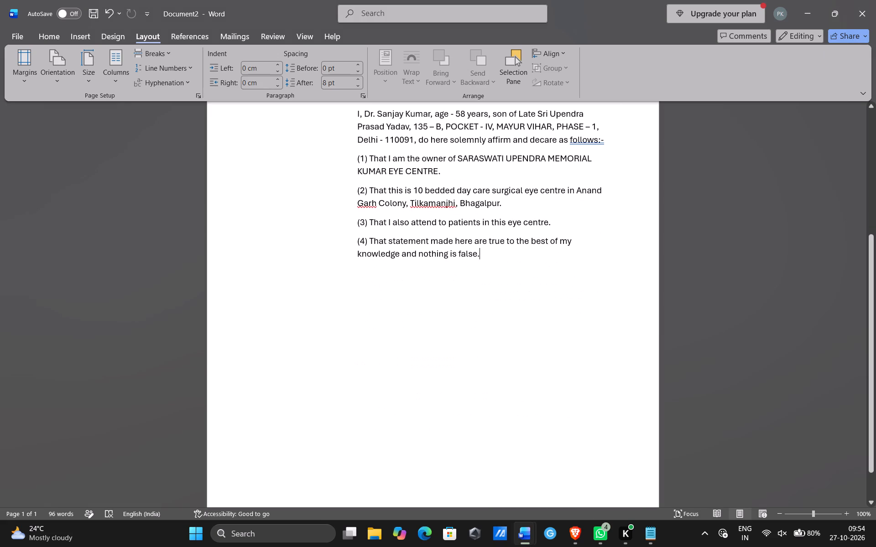
pyautogui.press('Return')
pyautogui.press('Return')
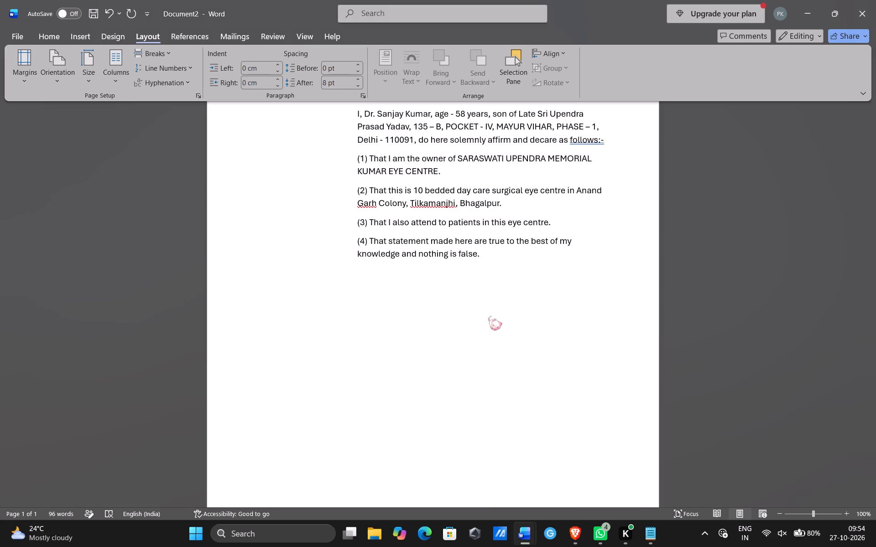
pyautogui.hotkey('ctrl', 'v')
pyautogui.click(455, 293)
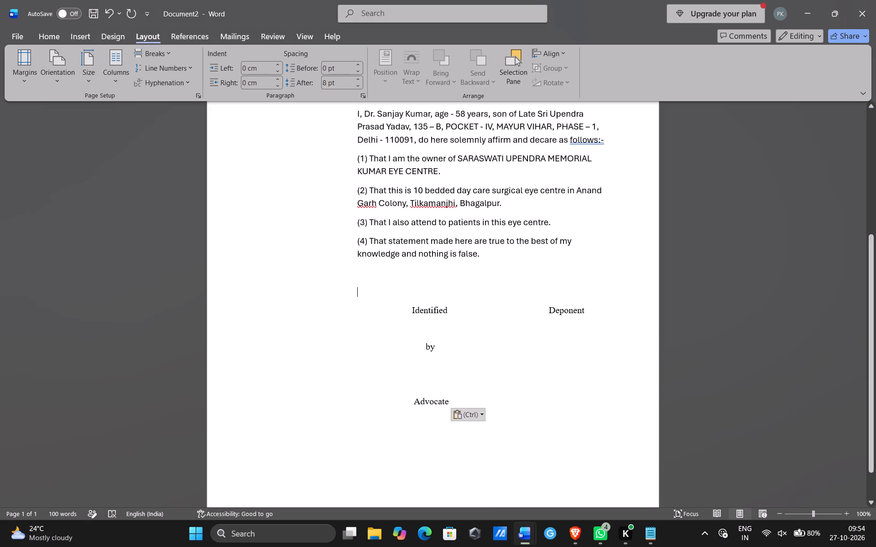
pyautogui.press('F11')
pyautogui.press('BackSpace')
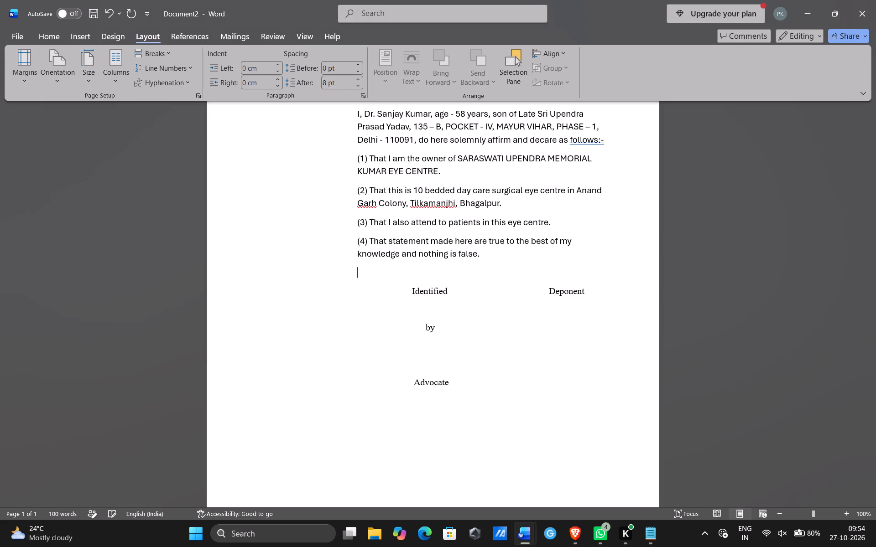
# Review the second declaration's layout, and examine the wording and whole-page layout of the first declaration, Document1, including its signature block.
pyautogui.scroll(1, 542, 346)
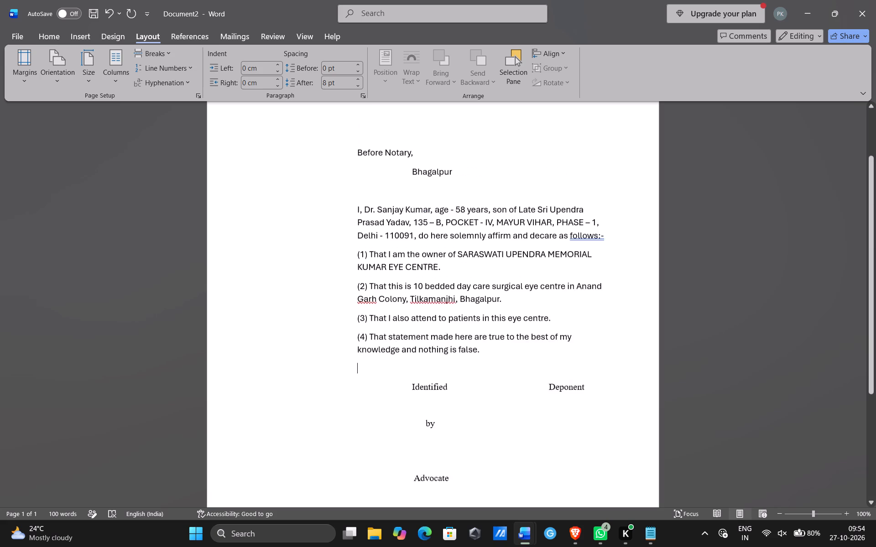
pyautogui.scroll(1, 542, 346)
pyautogui.click(492, 480)
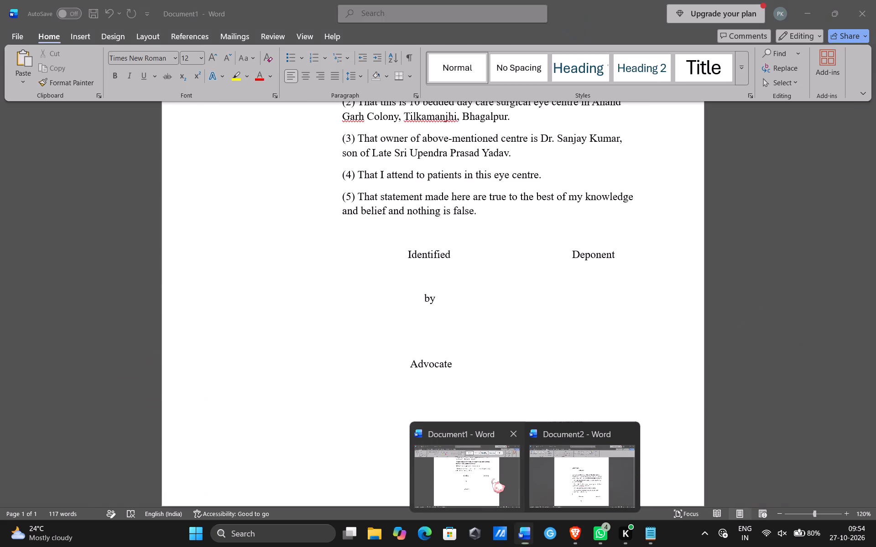
pyautogui.scroll(1, 442, 299)
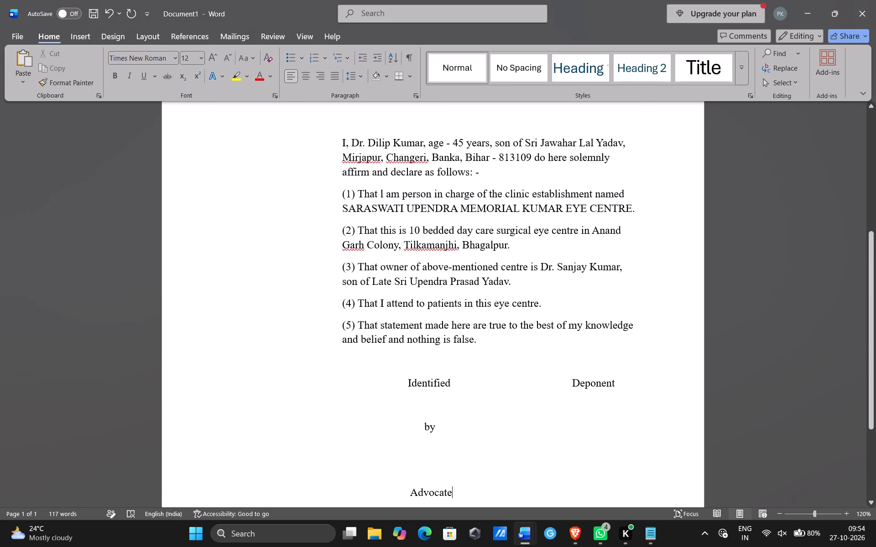
pyautogui.click(423, 309)
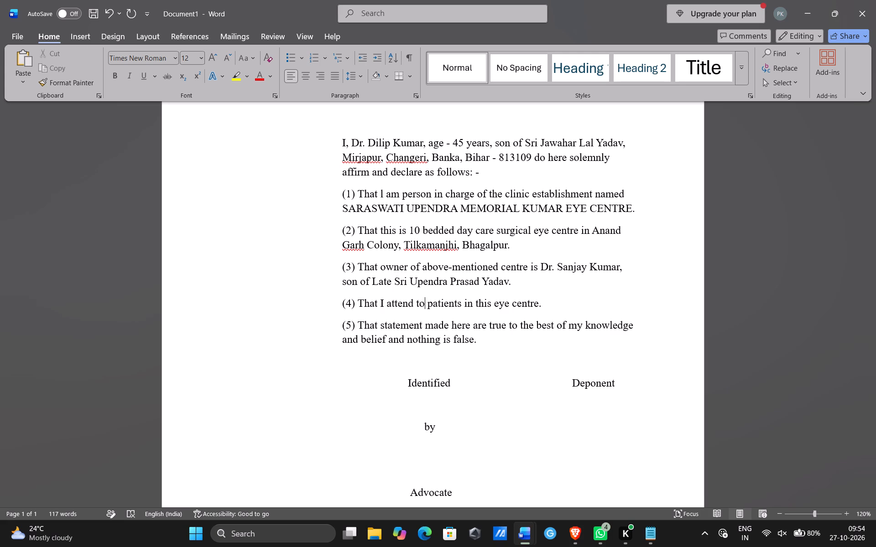
pyautogui.keyDown('ctrl'); pyautogui.scroll(-2, 418, 247); pyautogui.keyUp('ctrl')
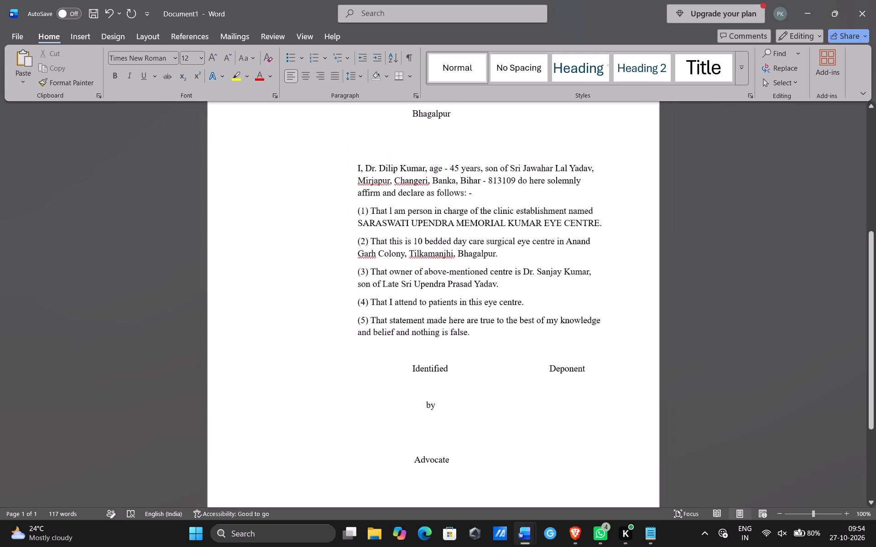
pyautogui.keyDown('ctrl'); pyautogui.scroll(-2, 418, 247); pyautogui.keyUp('ctrl')
pyautogui.scroll(2, 418, 247)
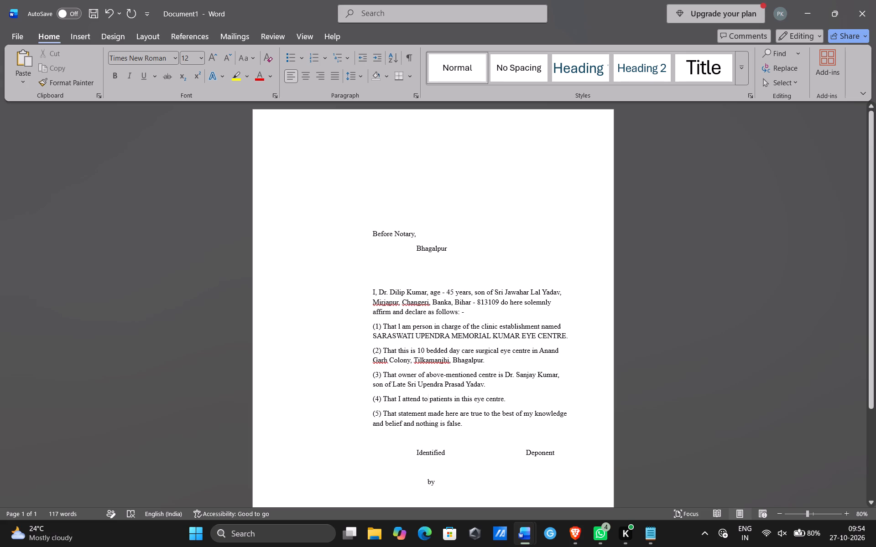
pyautogui.scroll(-1, 436, 327)
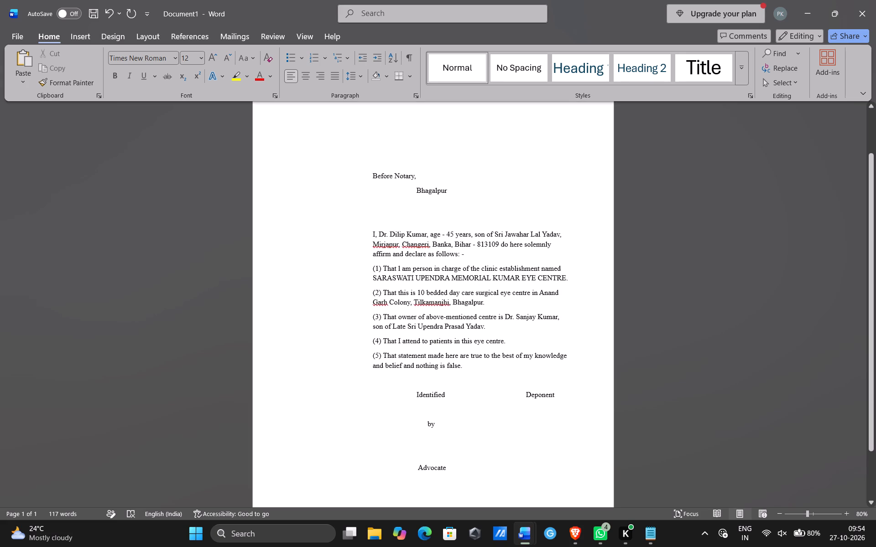
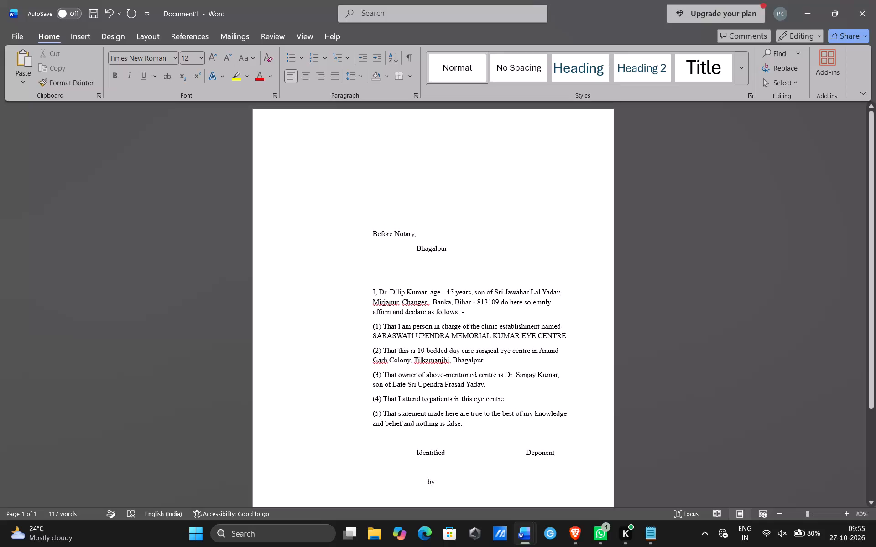
# Print the first declaration, Document1, to a PDF named printa001 in the Downloads folder.
pyautogui.hotkey('ctrl', 'p')
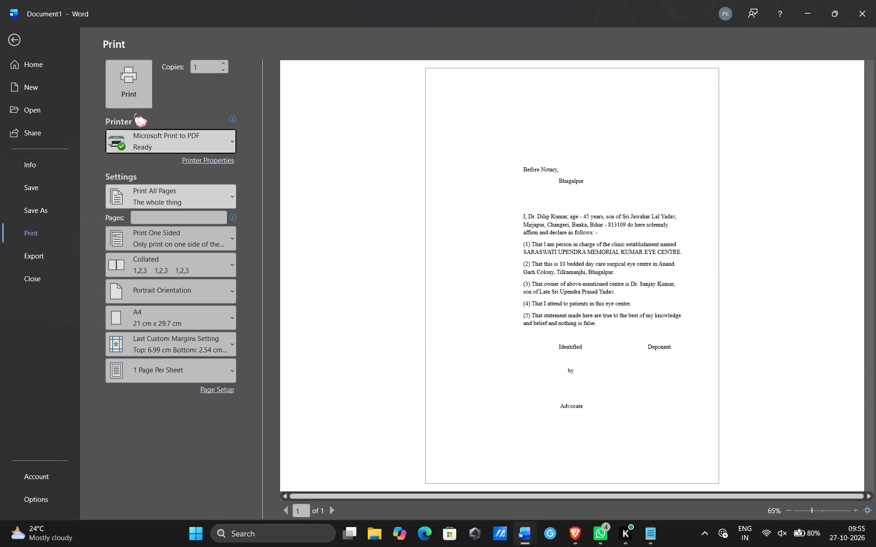
pyautogui.click(127, 105)
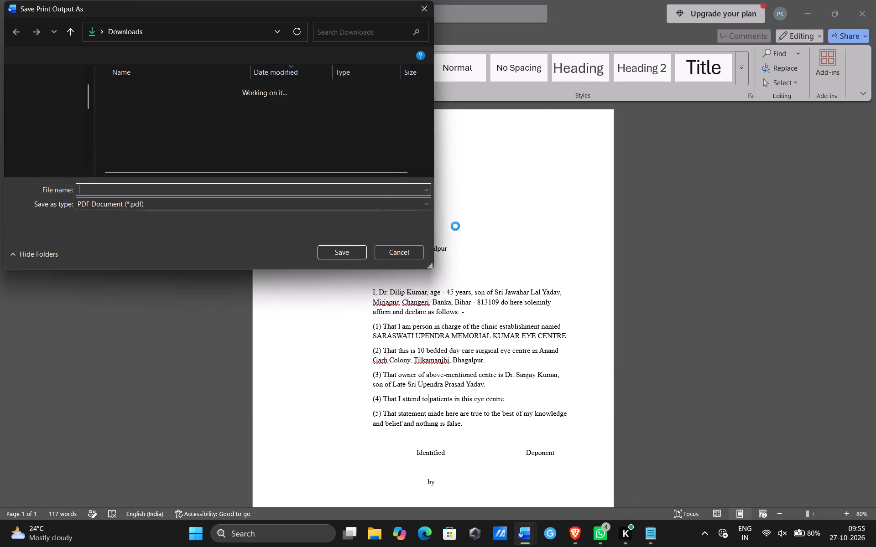
pyautogui.click(47, 134)
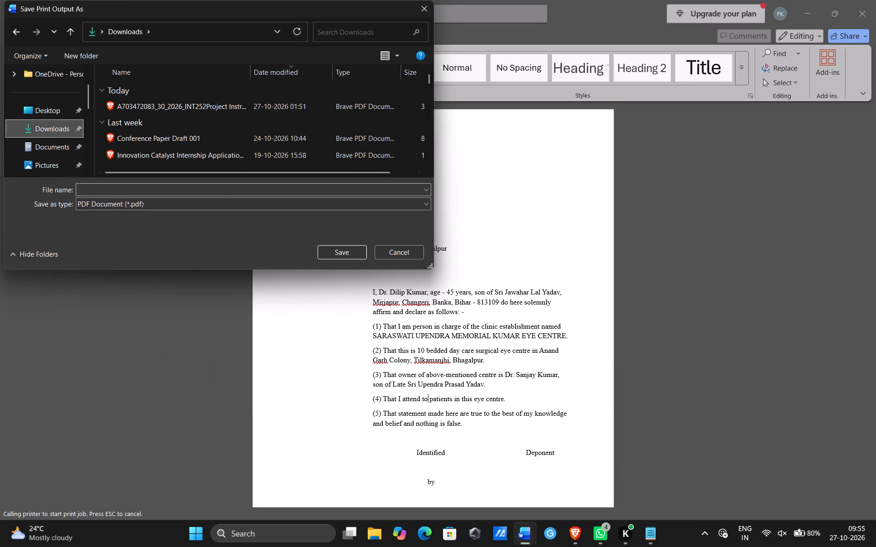
pyautogui.click(133, 191)
pyautogui.write('printa001')
pyautogui.press('Return')
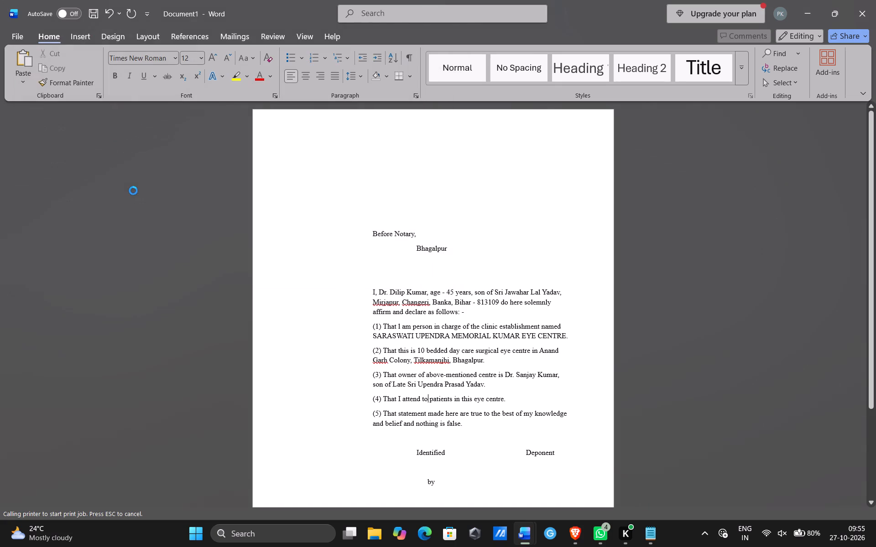
# Save the first declaration as a Word document named printa001 in the Downloads folder.
pyautogui.hotkey('ctrl', 's')
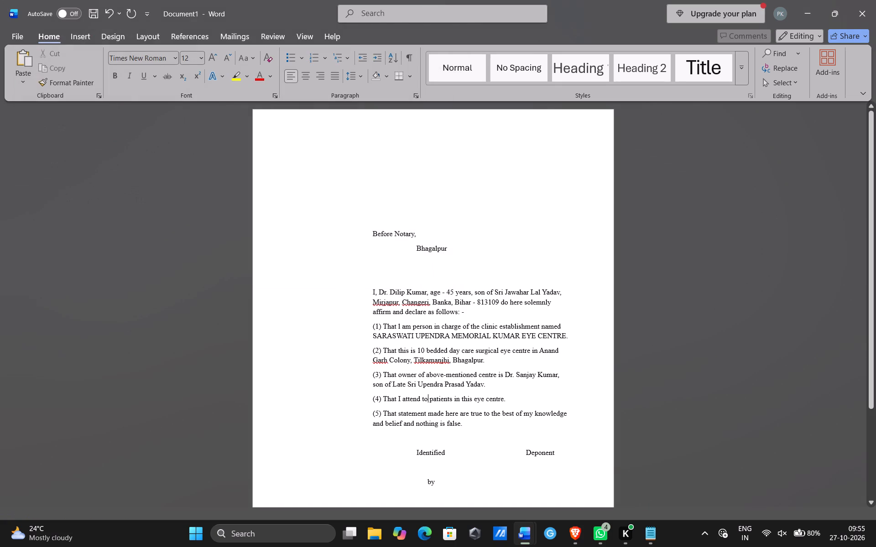
pyautogui.click(395, 340)
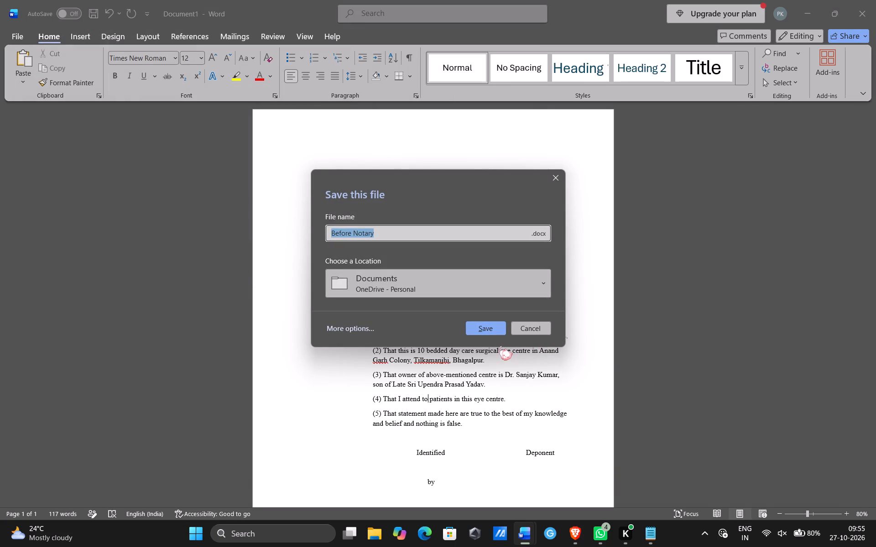
pyautogui.click(425, 285)
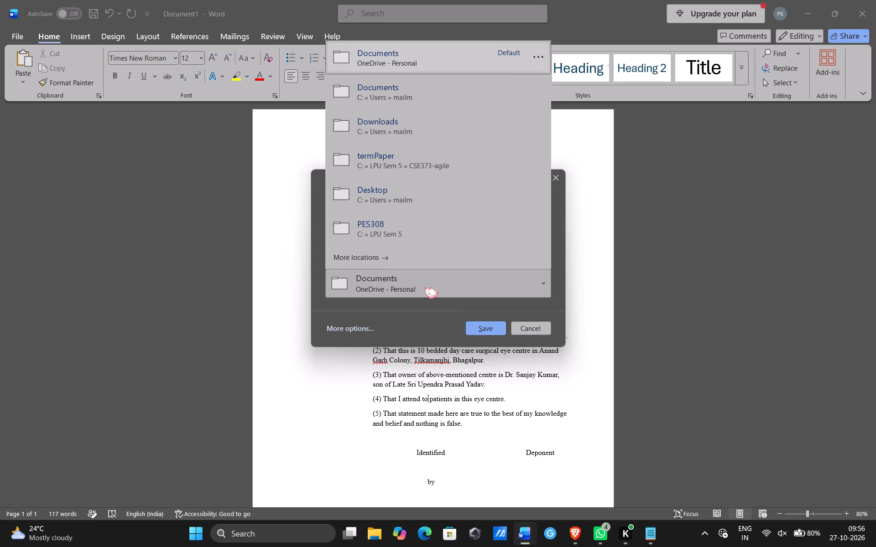
pyautogui.click(396, 131)
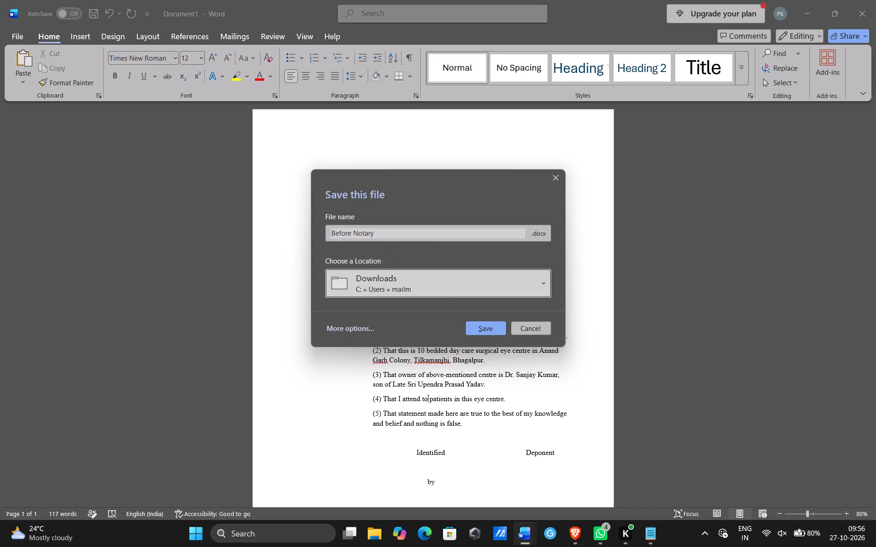
pyautogui.click(384, 234)
pyautogui.write('printa001')
pyautogui.press('Return')
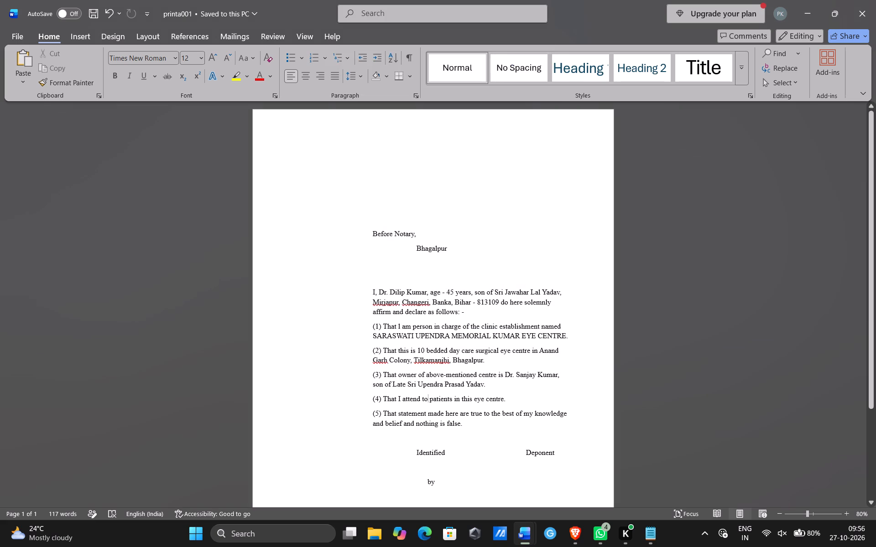
# Switch to the second declaration, Document2, and save it as printa002 in Downloads, copying the file name for reuse.
pyautogui.click(545, 479)
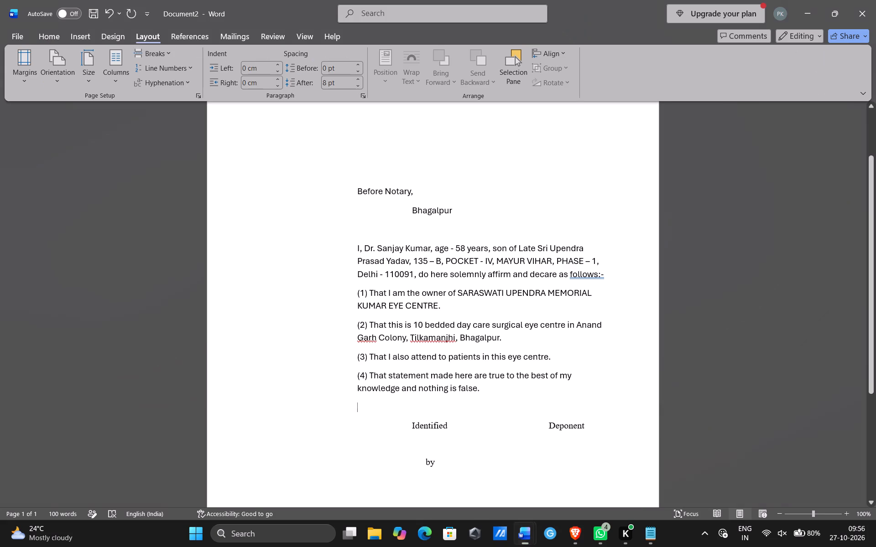
pyautogui.hotkey('ctrl', 's')
pyautogui.write('printa002')
pyautogui.hotkey('ctrl', 'a')
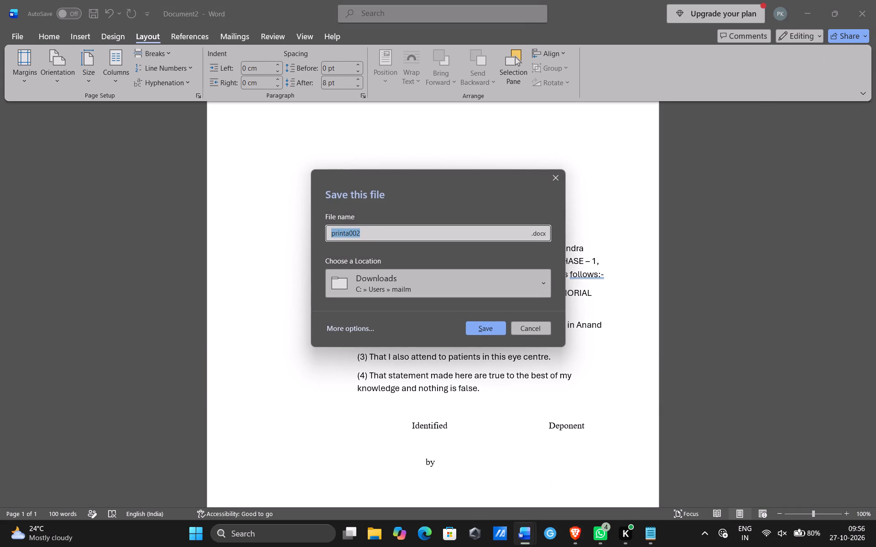
pyautogui.hotkey('ctrl', 'c')
pyautogui.press('Return')
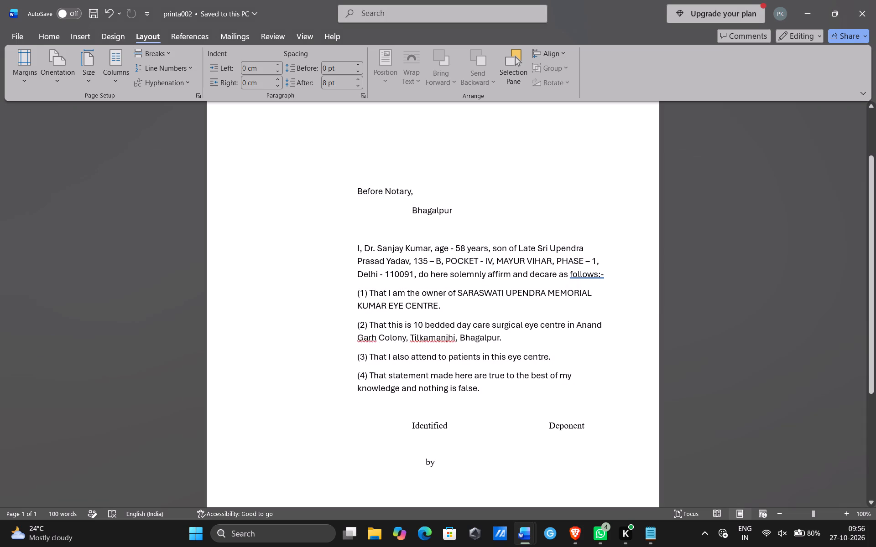
# Print the second declaration to a PDF in Downloads, using the copied name printa002.
pyautogui.hotkey('ctrl', 'p')
pyautogui.click(127, 91)
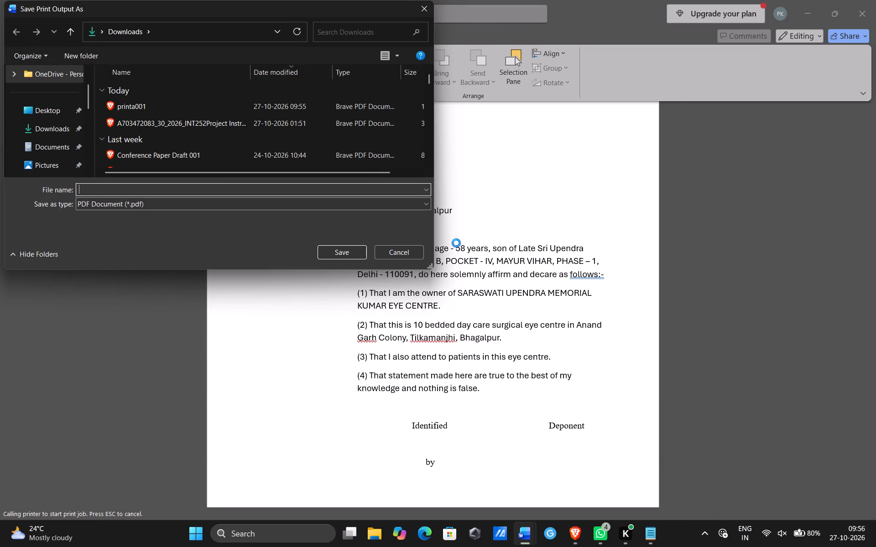
pyautogui.hotkey('ctrl', 'v')
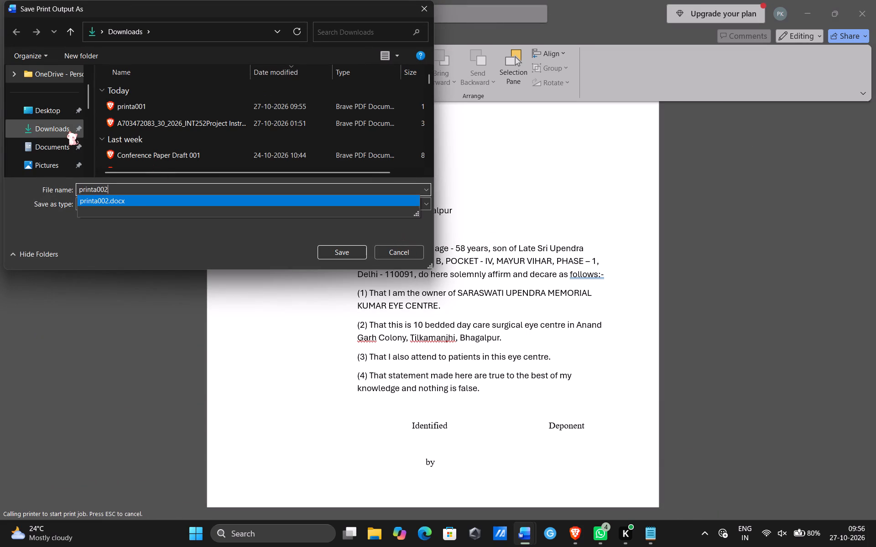
pyautogui.click(55, 130)
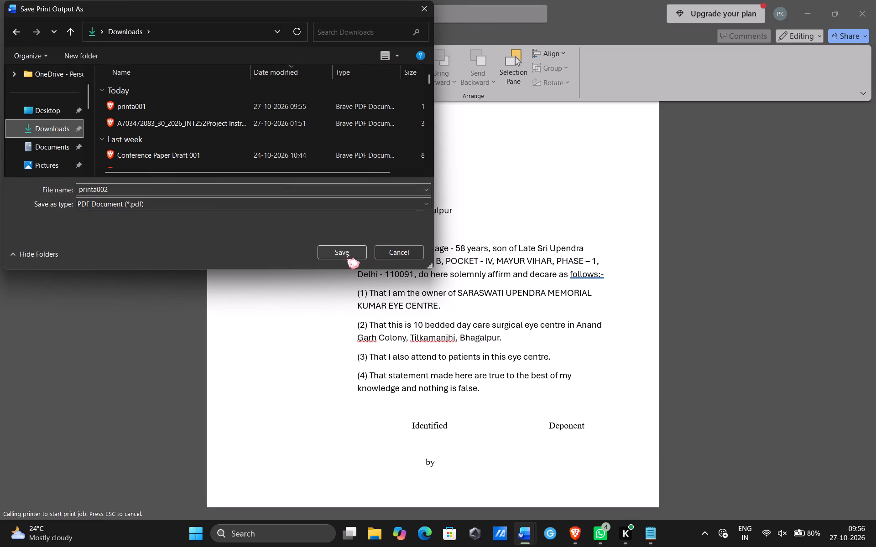
pyautogui.click(347, 255)
# Switch to File Explorer and open the Downloads folder containing the exported declarations.
pyautogui.click(381, 541)
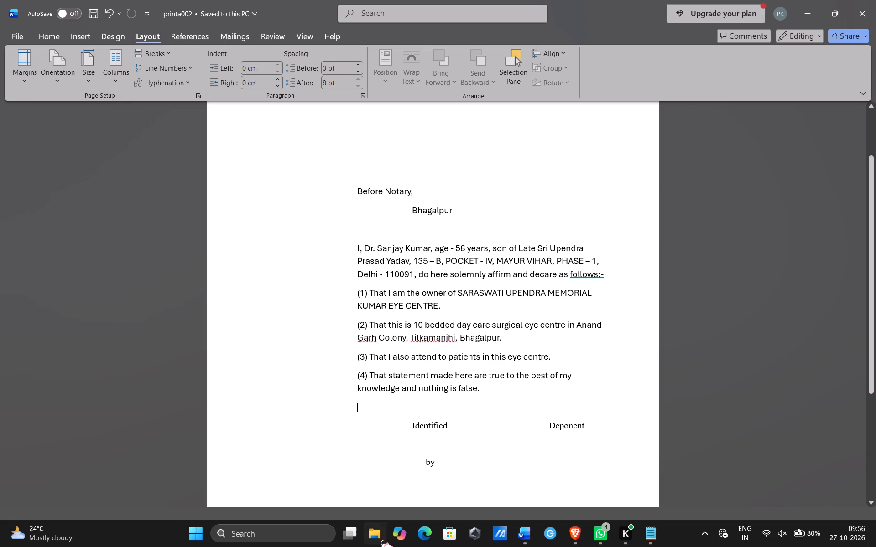
pyautogui.click(51, 176)
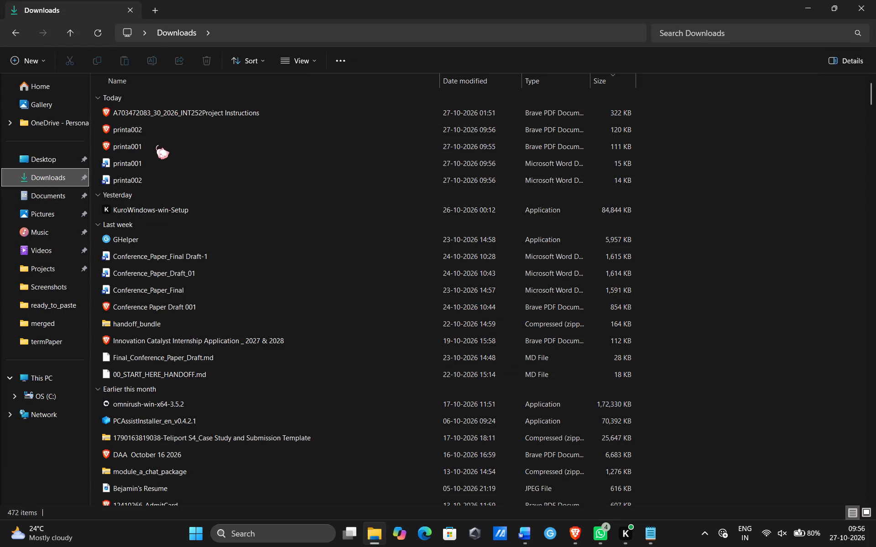
# Open the printa001 PDF from the Downloads folder to check the exported first declaration.
pyautogui.doubleClick(156, 146)
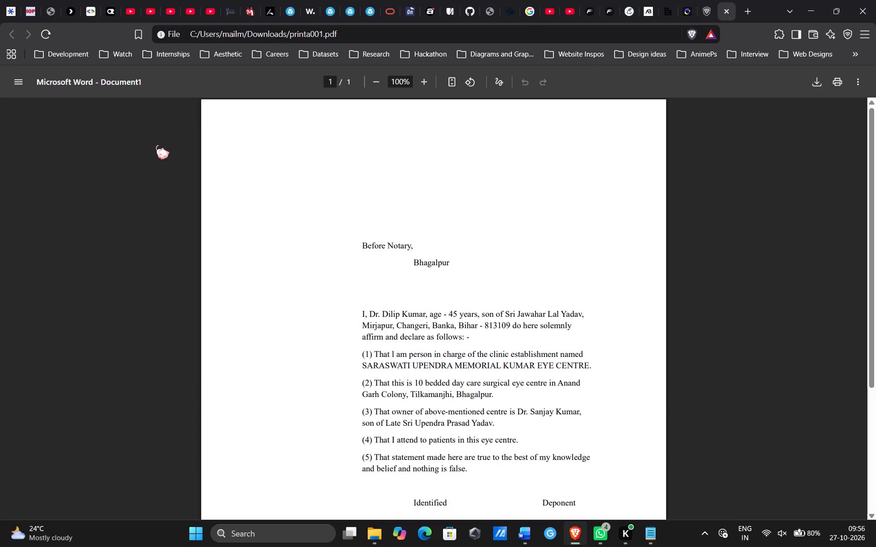
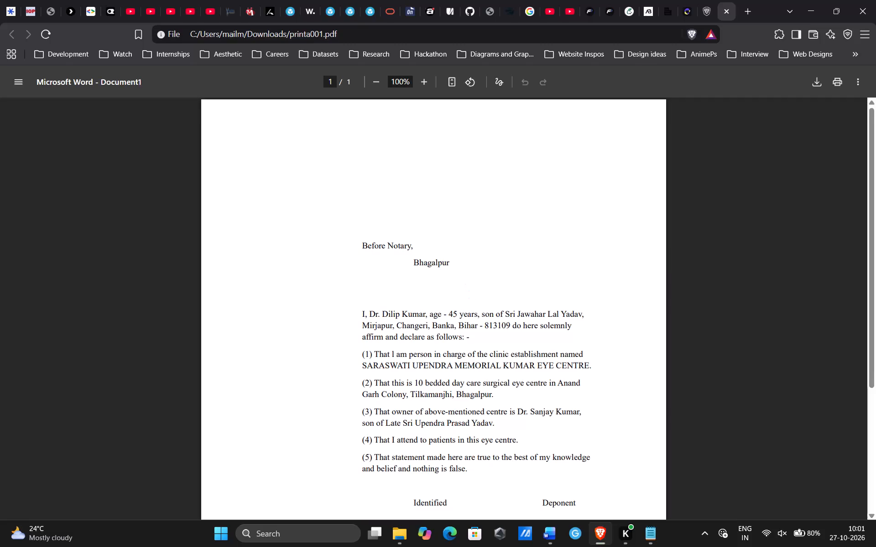
# Check the exported printa001 PDF from the notary heading through the numbered statements to the signature lines.
pyautogui.scroll(-3, 459, 392)
pyautogui.scroll(5, 459, 392)
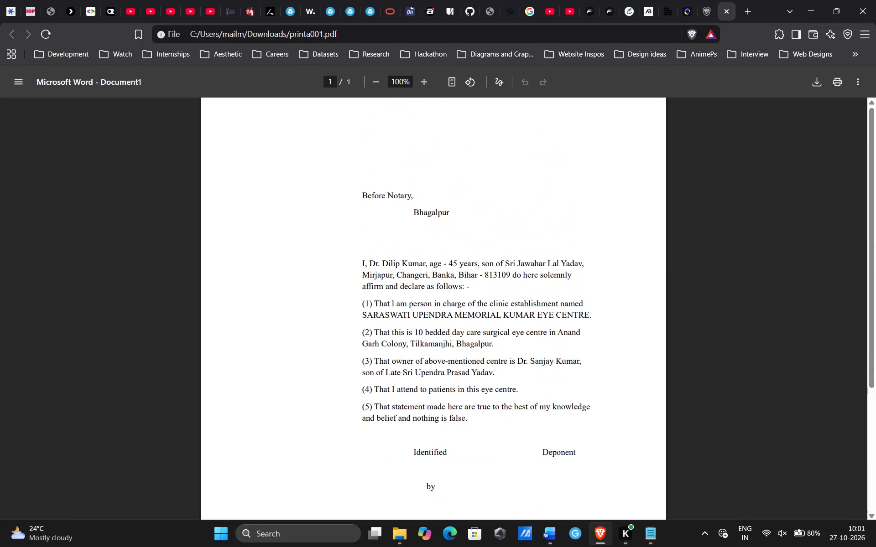
pyautogui.scroll(-3, 459, 392)
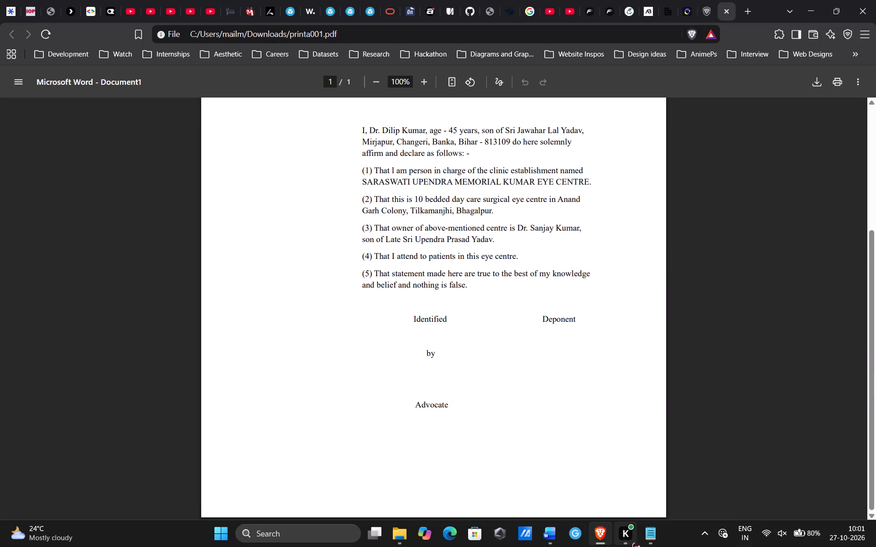